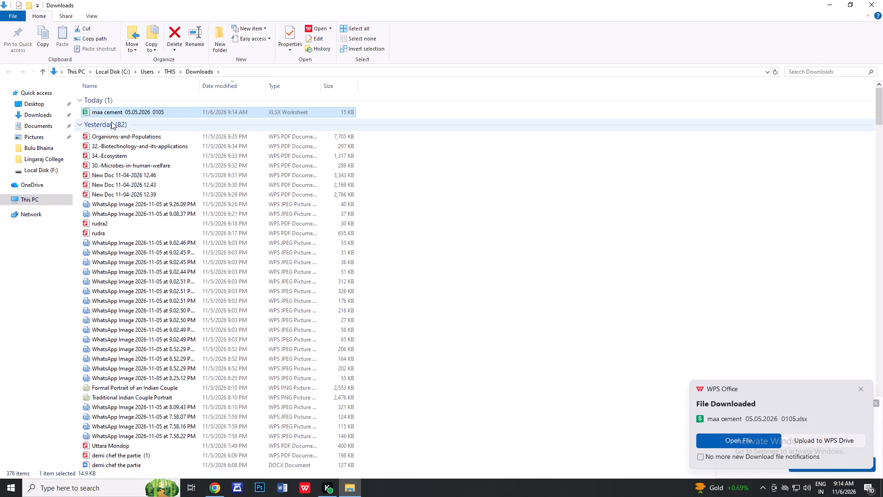
# Open the workbook "maa cement 05.05.2026 0105" from Downloads in Excel 2016 and enable editing, dismissing the pop-ups.
pyautogui.rightClick(144, 111)
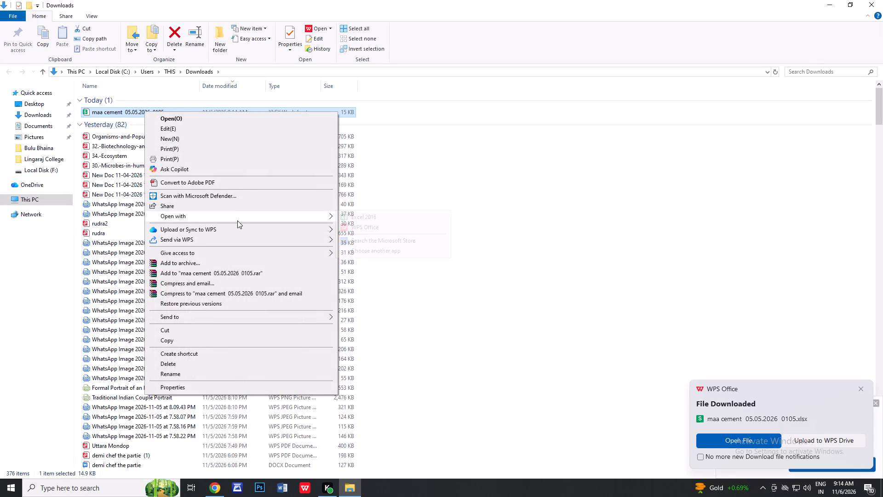
pyautogui.click(357, 218)
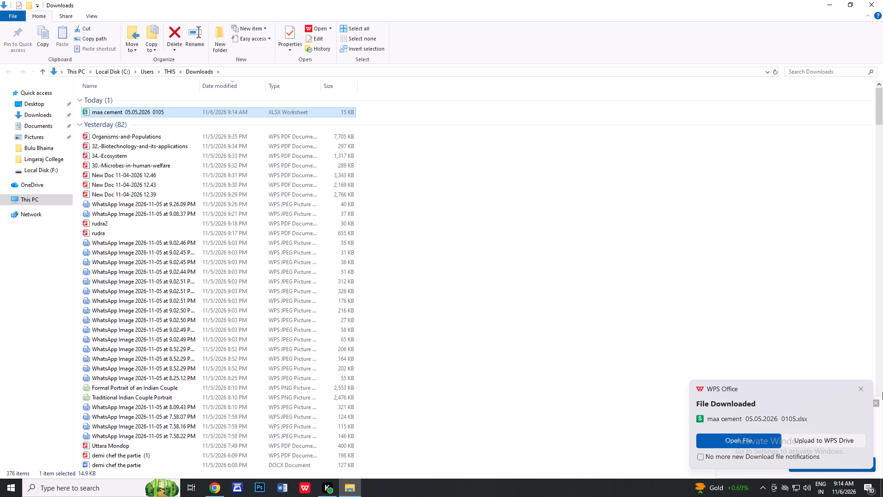
pyautogui.click(860, 391)
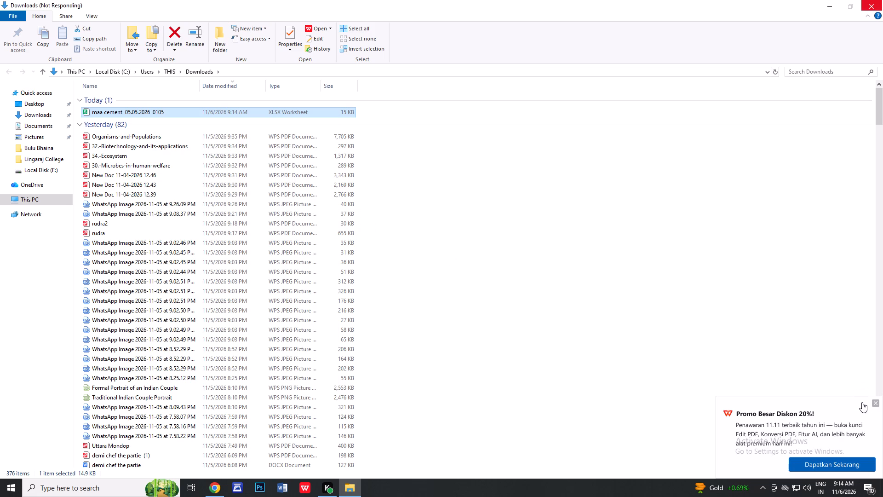
pyautogui.click(875, 402)
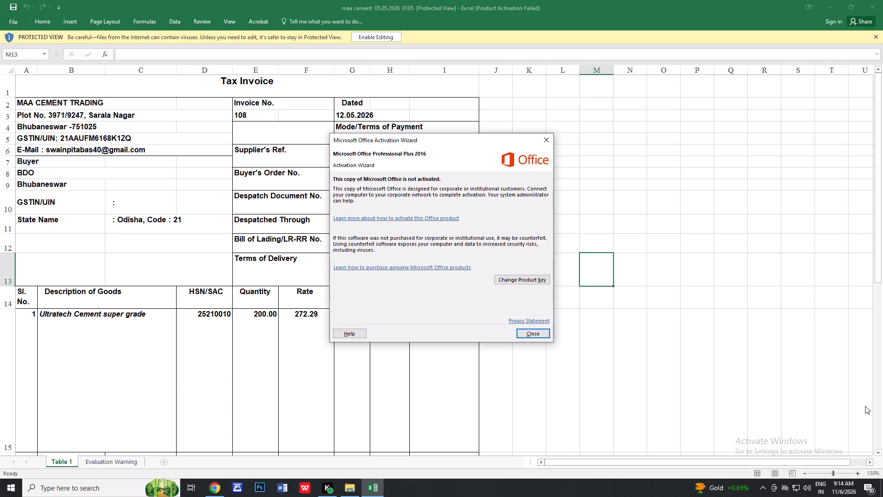
pyautogui.click(534, 333)
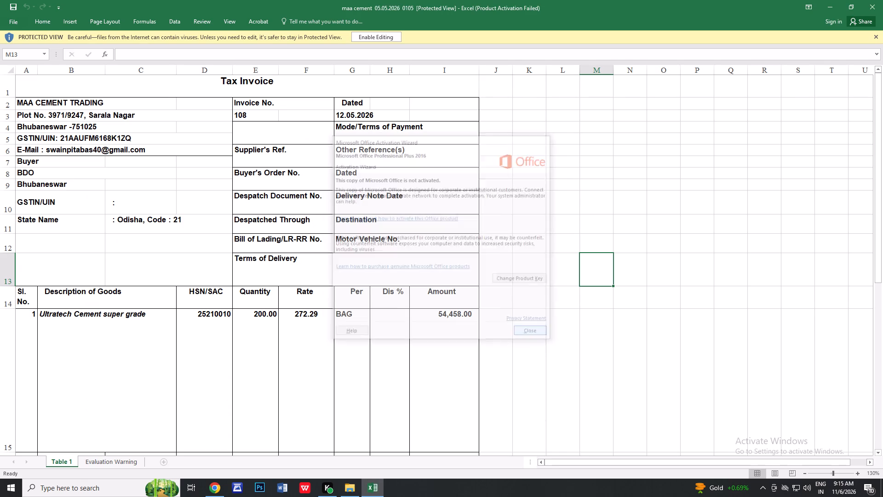
pyautogui.click(375, 36)
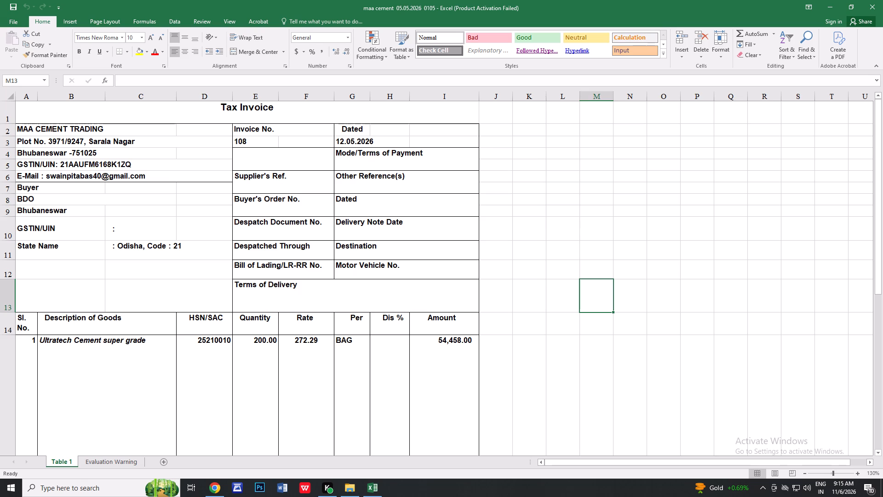
# Change the invoice date in the cell under Dated to 15.08.2026.
pyautogui.doubleClick(347, 141)
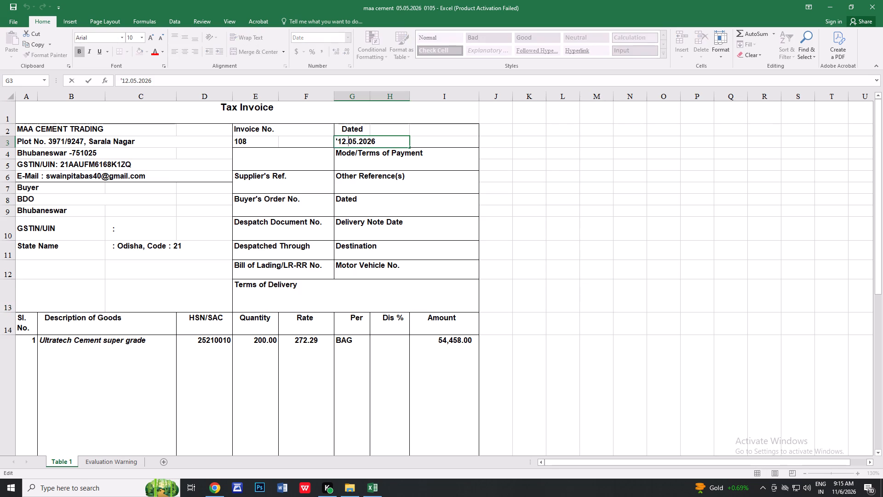
pyautogui.press('Left')
pyautogui.press('BackSpace')
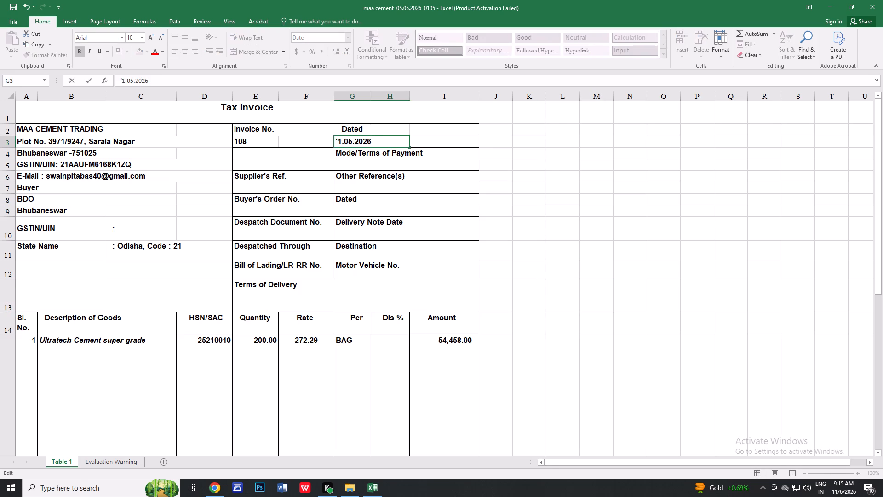
pyautogui.press('5')
pyautogui.press('Right')
pyautogui.press('Right')
pyautogui.press('Right')
pyautogui.press('BackSpace')
pyautogui.press('8')
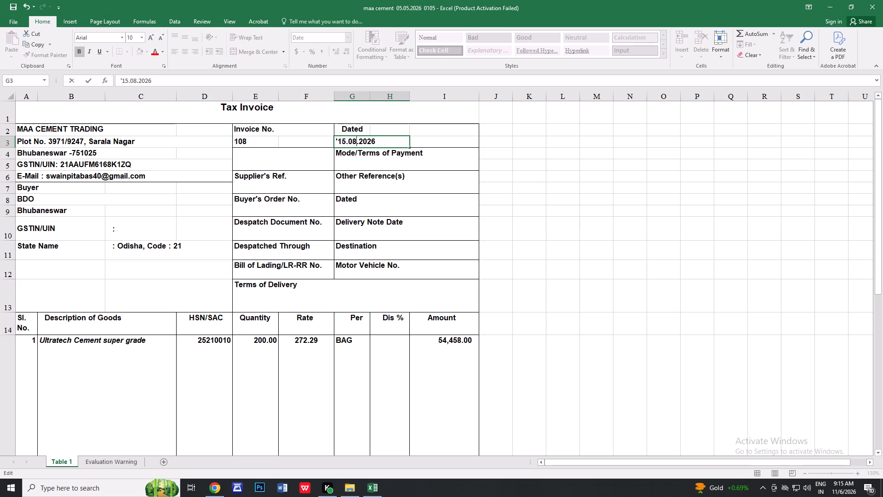
pyautogui.click(253, 142)
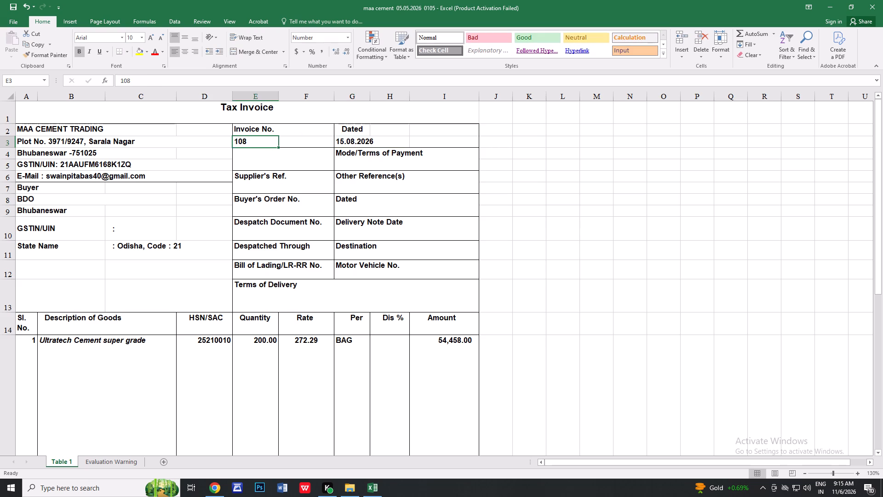
# Replace the buyer entry BDO with the customer's full name, spelling the middle name without a final e.
pyautogui.click(43, 203)
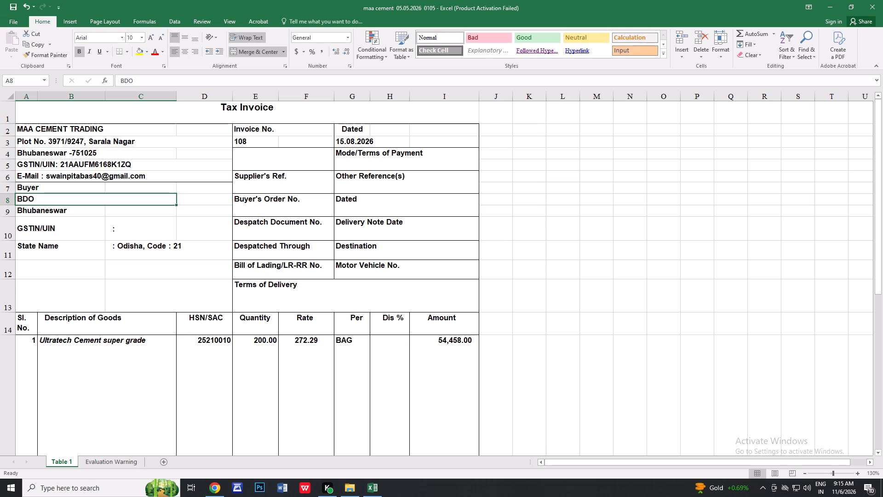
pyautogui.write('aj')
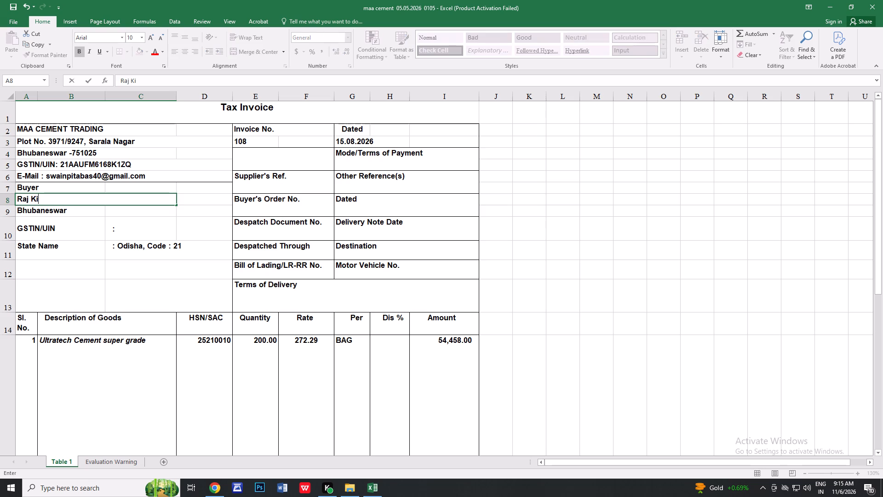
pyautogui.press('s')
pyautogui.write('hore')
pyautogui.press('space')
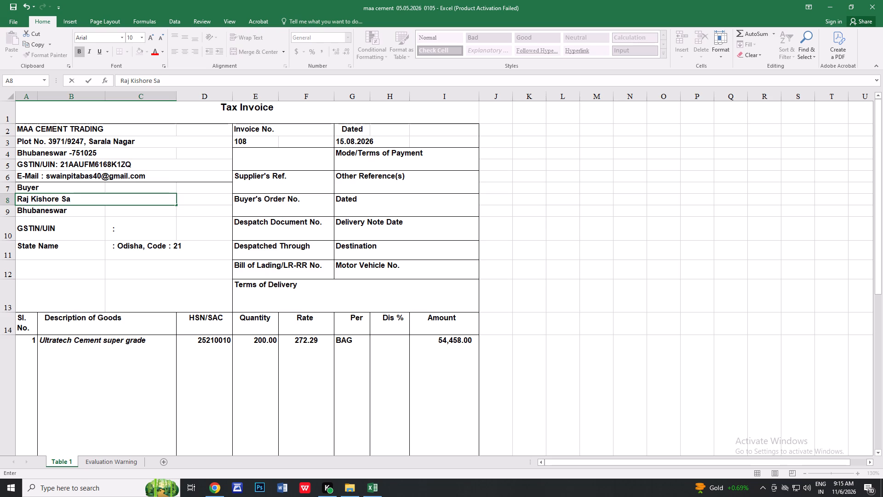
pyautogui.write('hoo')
pyautogui.click(72, 217)
pyautogui.click(69, 212)
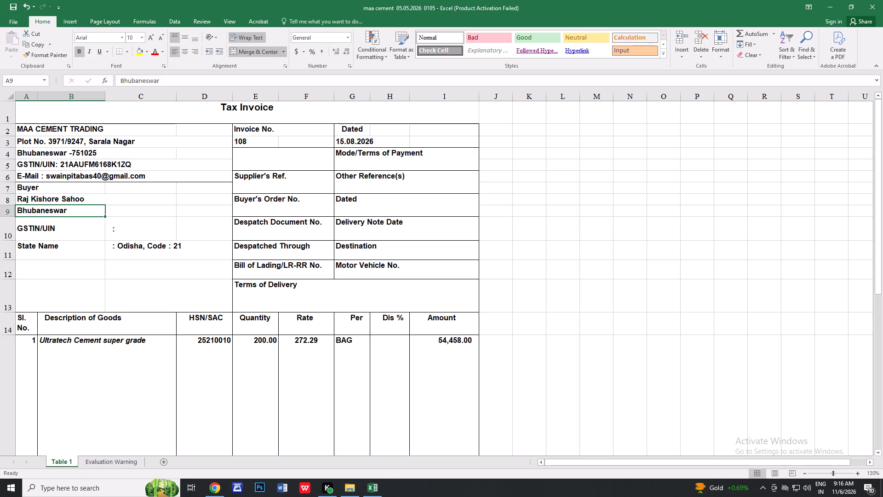
pyautogui.doubleClick(58, 199)
pyautogui.press('BackSpace')
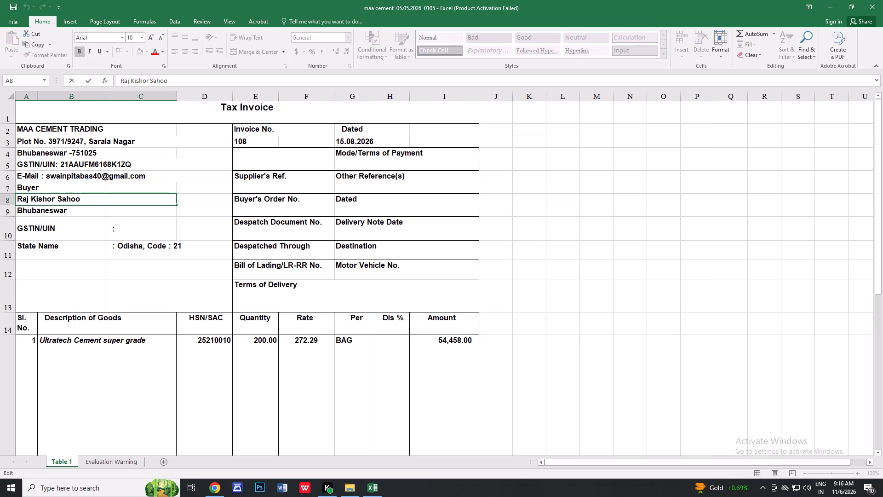
# Clear the old invoice number from the cell below the Invoice No. label.
pyautogui.click(252, 140)
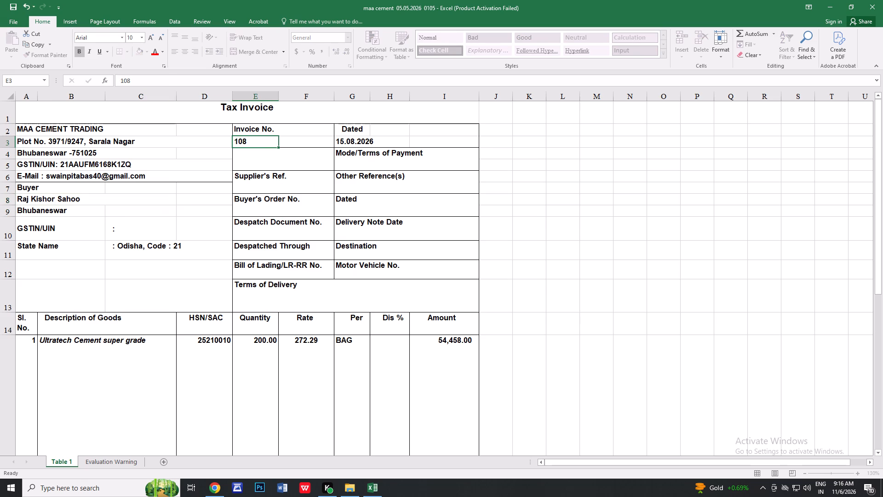
pyautogui.press('6')
pyautogui.press('0')
pyautogui.press('BackSpace')
pyautogui.press('BackSpace')
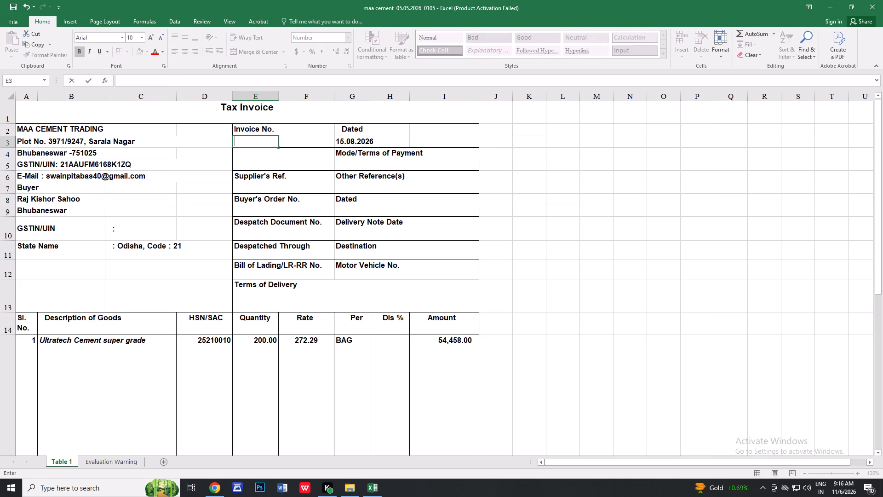
# Add the number 0609 after the "Invoice No." label in the same cell, with extra spaces between label and number.
pyautogui.click(302, 129)
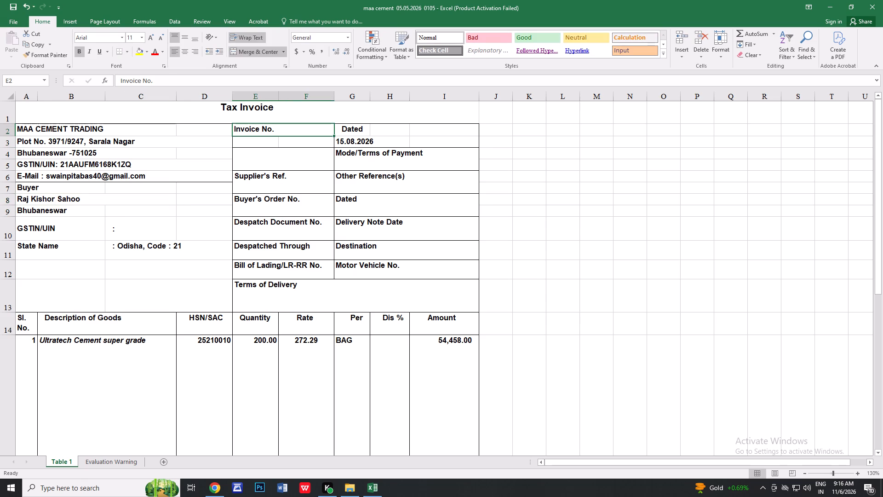
pyautogui.click(167, 81)
pyautogui.press('space')
pyautogui.write('6')
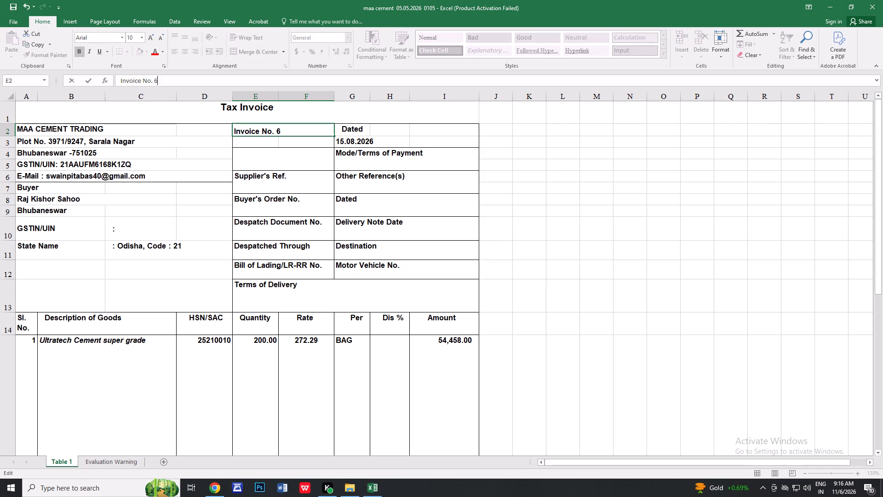
pyautogui.press('BackSpace')
pyautogui.write('0609')
pyautogui.press('Left')
pyautogui.press('Left')
pyautogui.press('Left')
pyautogui.press('Left')
pyautogui.press('space')
pyautogui.press('space')
pyautogui.click(311, 211)
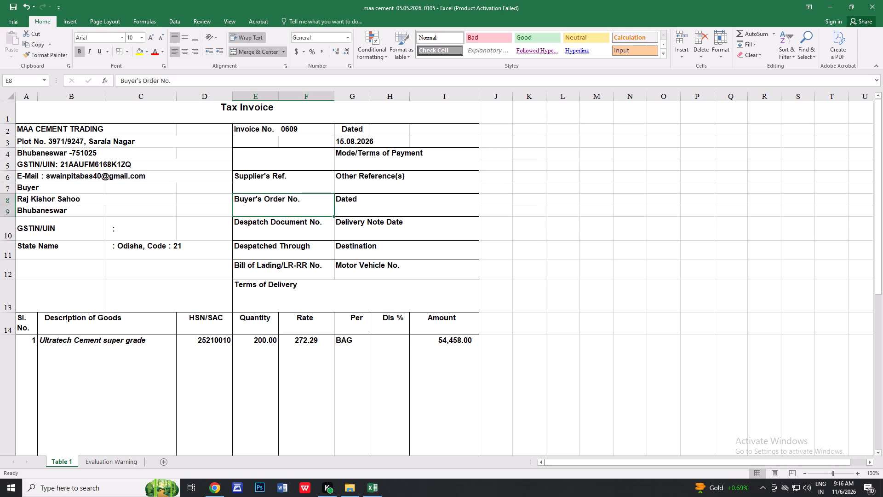
# Set the Ultratech cement line's quantity to 95 and its rate to 272.88.
pyautogui.click(256, 345)
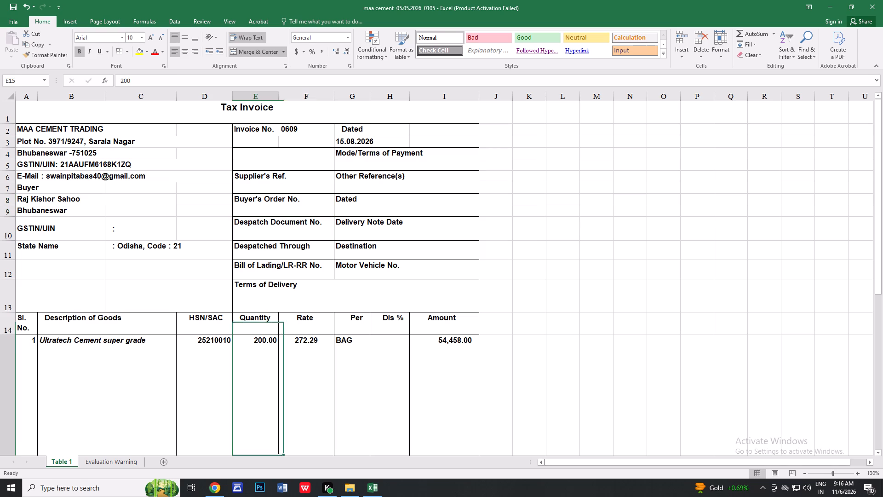
pyautogui.write('95')
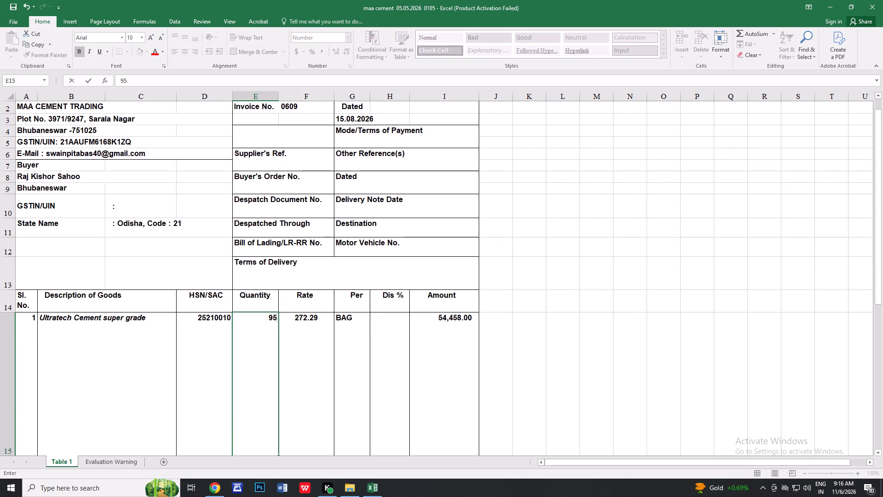
pyautogui.scroll(1, 256, 345)
pyautogui.click(306, 349)
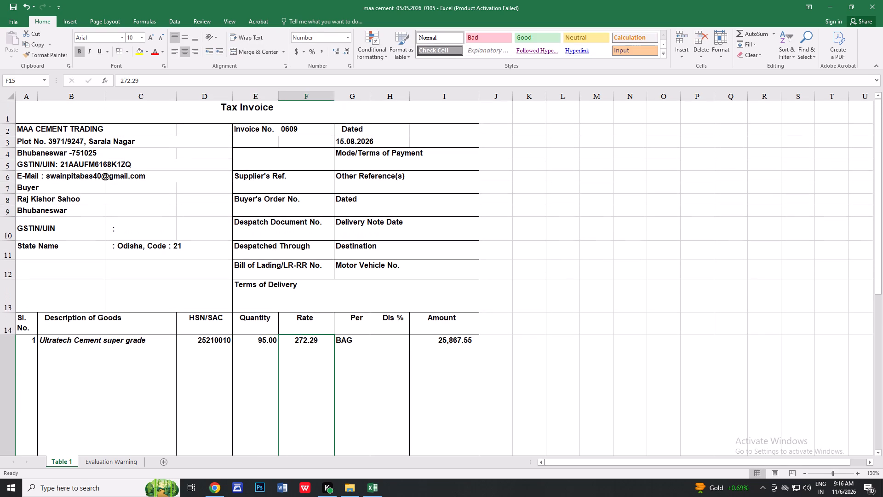
pyautogui.press('2')
pyautogui.write('72.88')
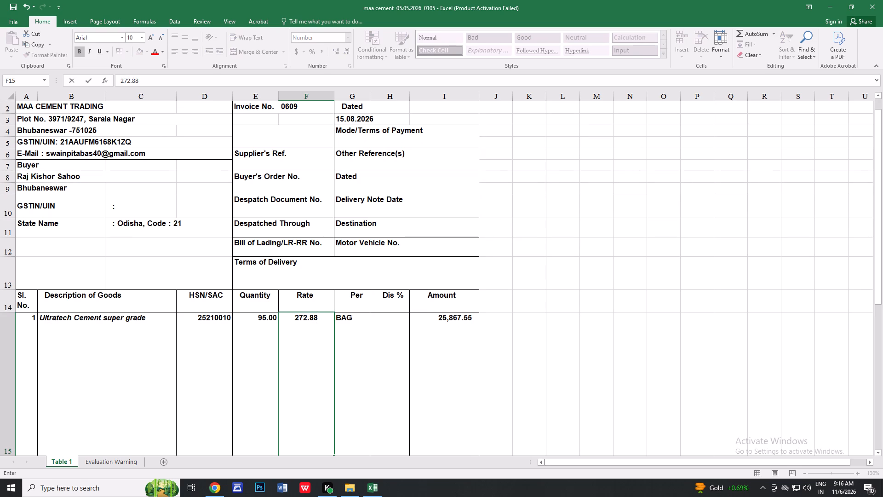
pyautogui.click(343, 328)
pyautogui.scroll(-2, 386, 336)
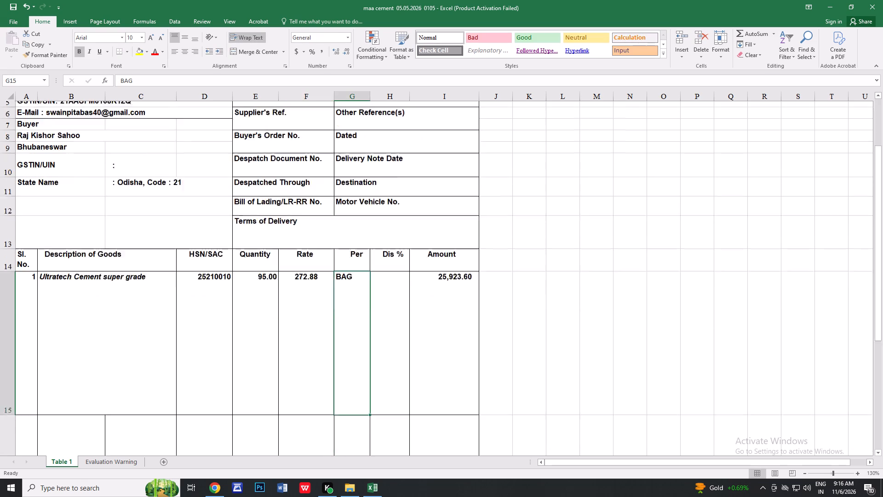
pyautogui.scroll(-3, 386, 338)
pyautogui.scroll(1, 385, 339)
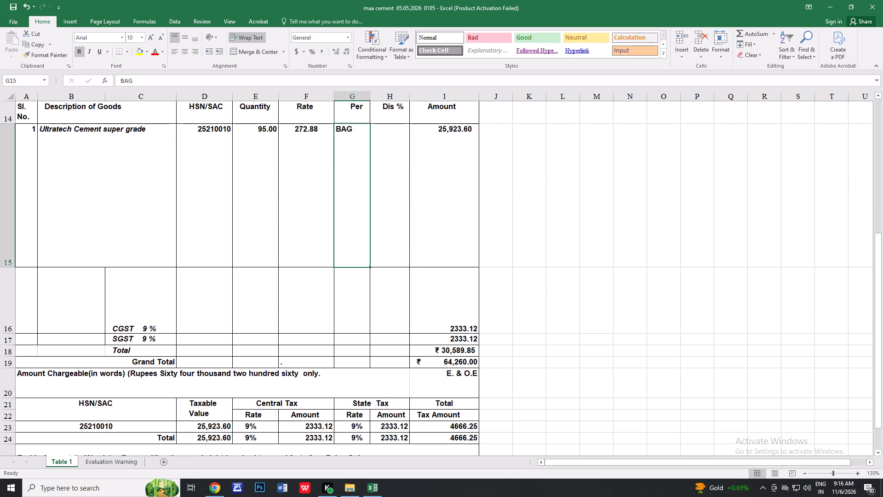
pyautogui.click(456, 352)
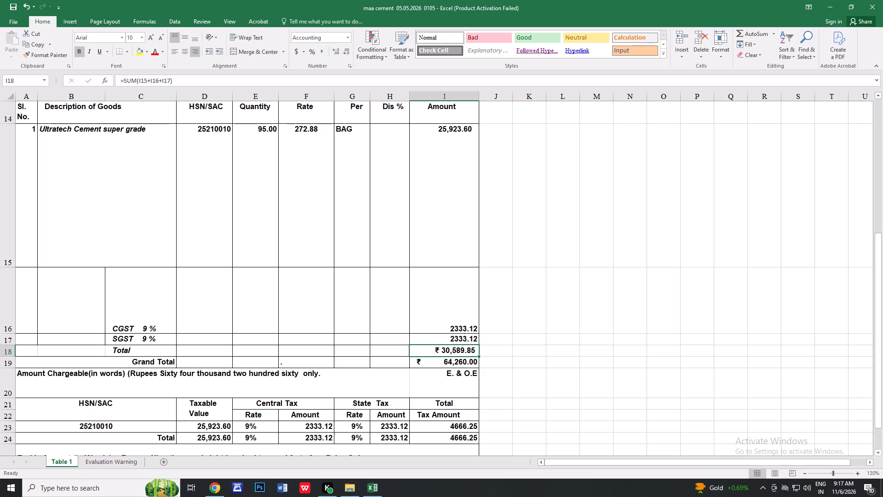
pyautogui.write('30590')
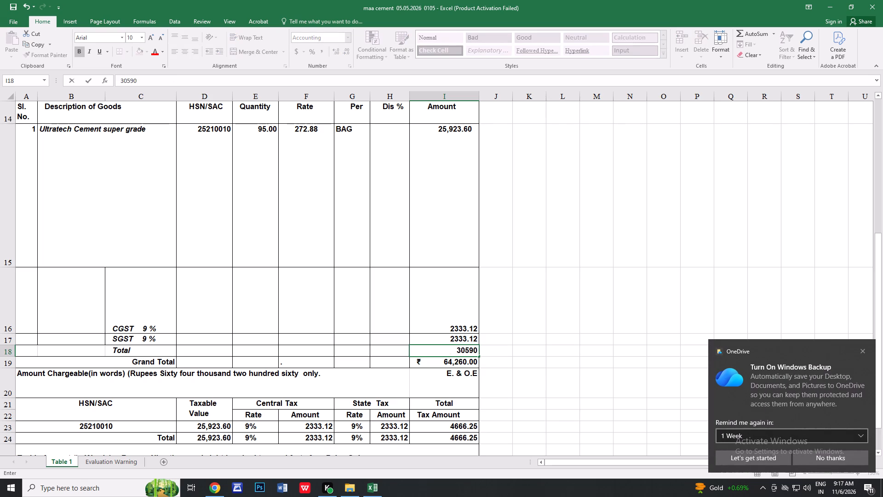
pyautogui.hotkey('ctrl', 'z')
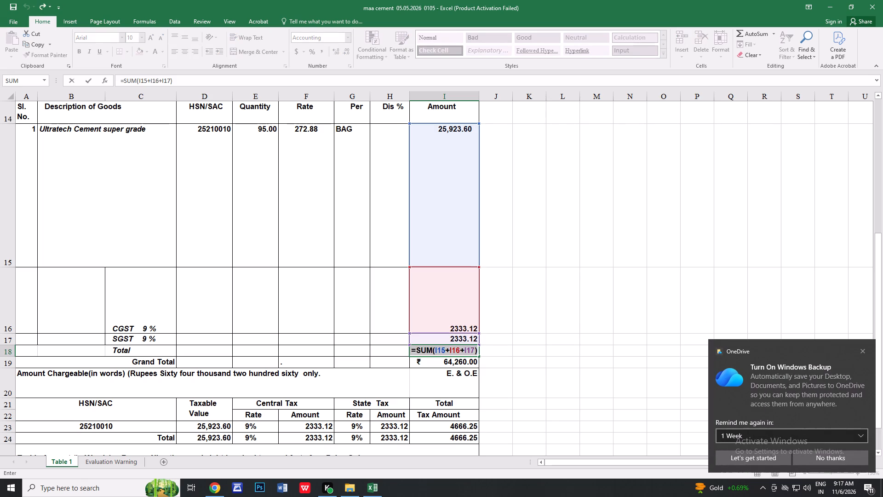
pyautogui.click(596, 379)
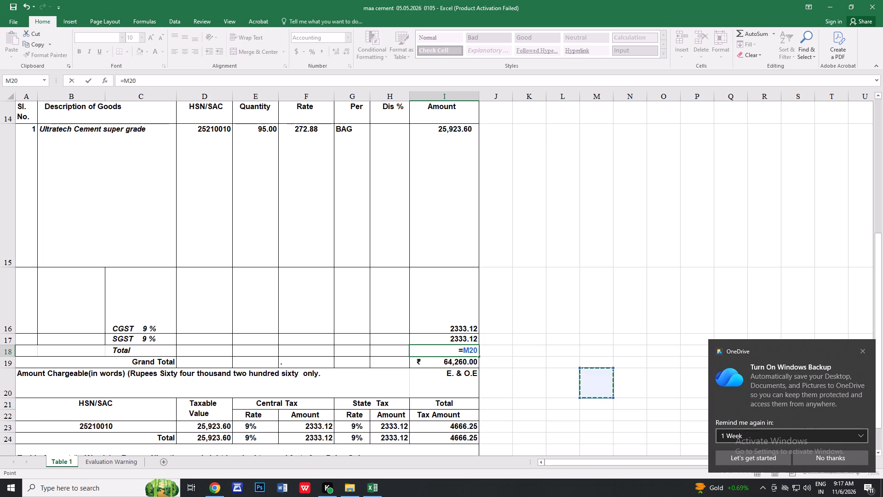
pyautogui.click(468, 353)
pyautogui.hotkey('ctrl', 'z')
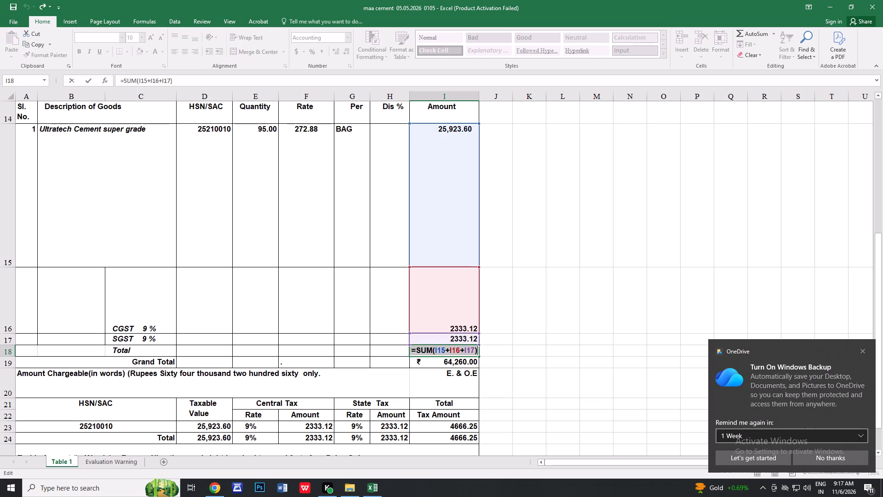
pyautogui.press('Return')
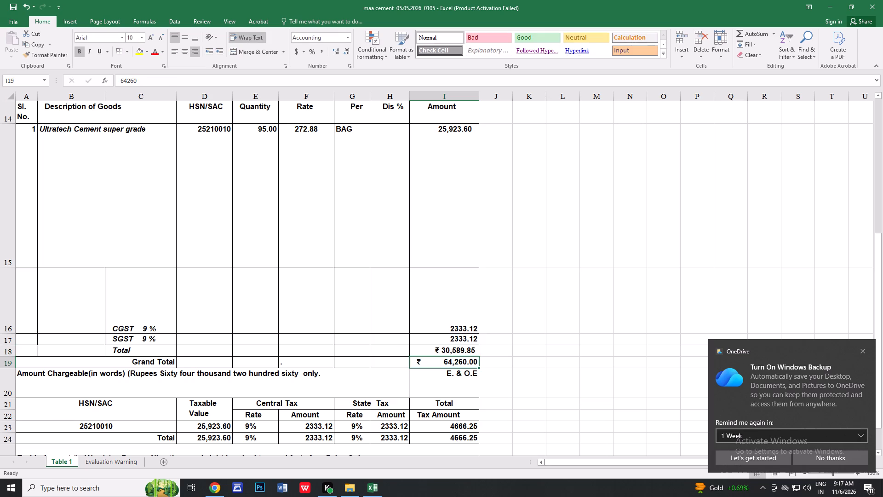
# Set the Grand Total amount to 30590.
pyautogui.click(462, 366)
pyautogui.press('3')
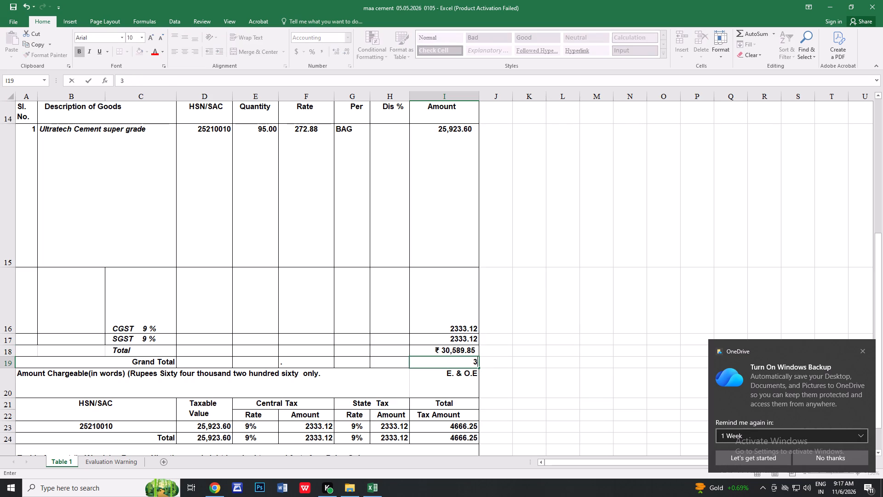
pyautogui.write('0590')
# Change the thousands part of the Amount Chargeable (in words) line to "Thirty Thousand".
pyautogui.click(364, 391)
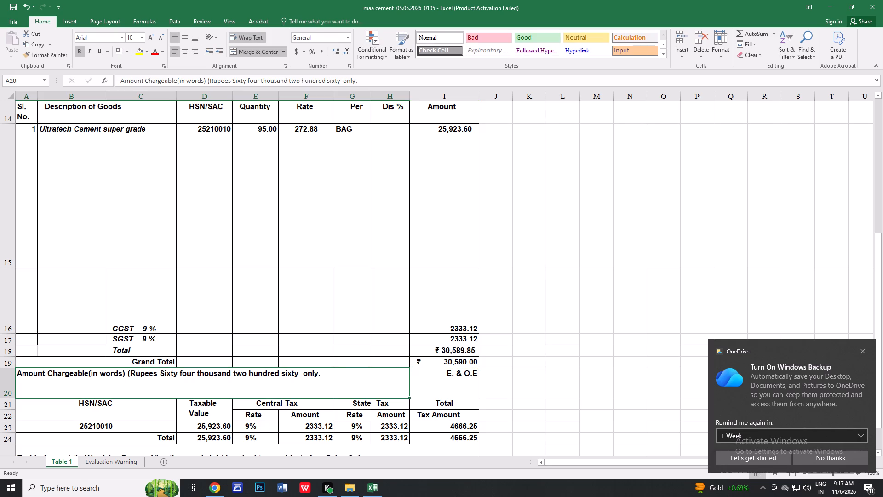
pyautogui.tripleClick(194, 378)
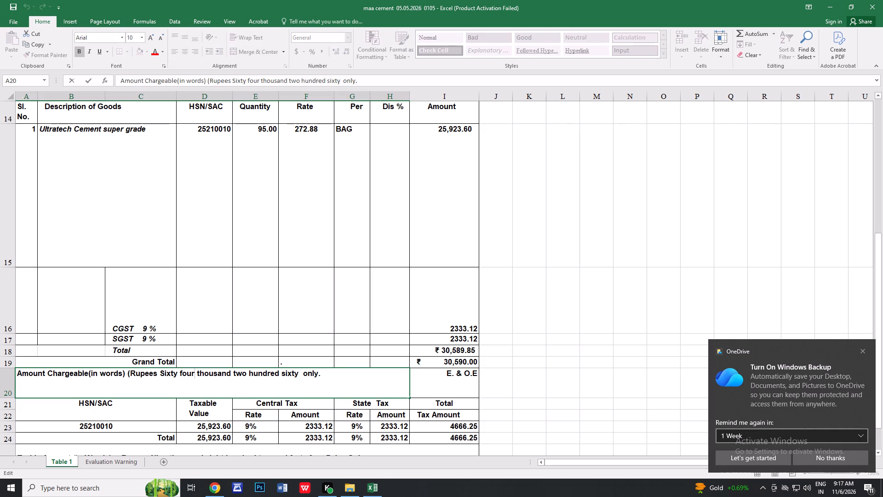
pyautogui.press('BackSpace')
pyautogui.press('BackSpace')
pyautogui.press('BackSpace')
pyautogui.press('BackSpace')
pyautogui.press('BackSpace')
pyautogui.press('BackSpace')
pyautogui.press('BackSpace')
pyautogui.press('BackSpace')
pyautogui.press('BackSpace')
pyautogui.press('BackSpace')
pyautogui.press('BackSpace')
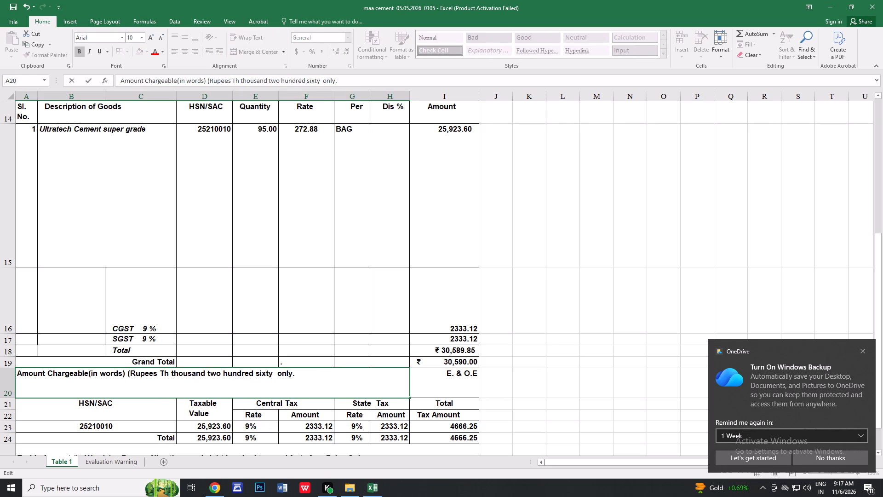
pyautogui.write('irty')
pyautogui.press('space')
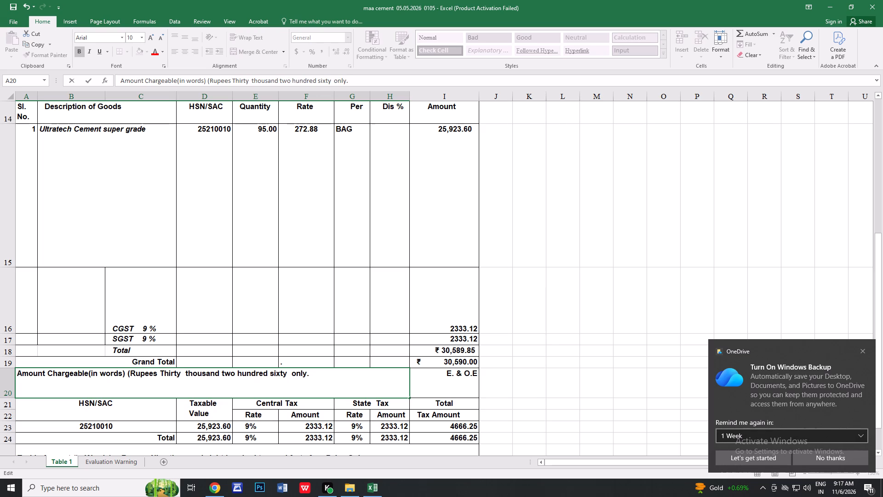
pyautogui.press('Left')
pyautogui.press('Right')
pyautogui.press('BackSpace')
pyautogui.press('Right')
pyautogui.press('Right')
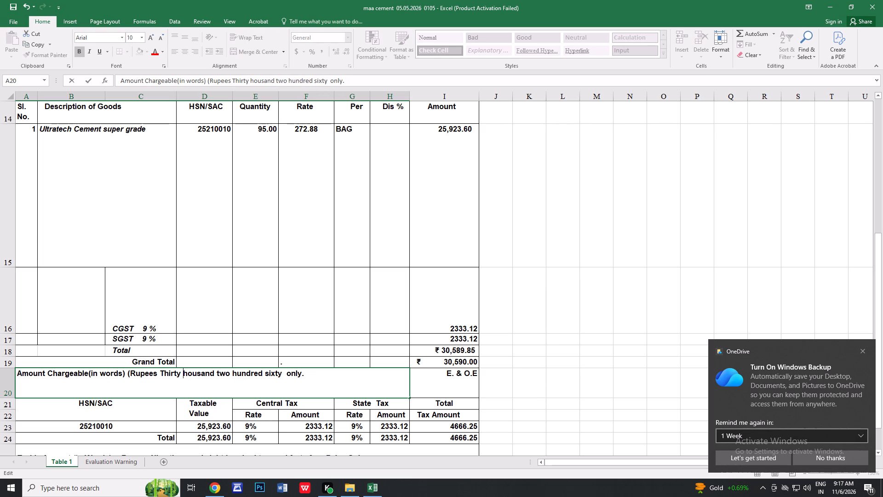
pyautogui.press('Right')
pyautogui.press('Right')
pyautogui.press('Right')
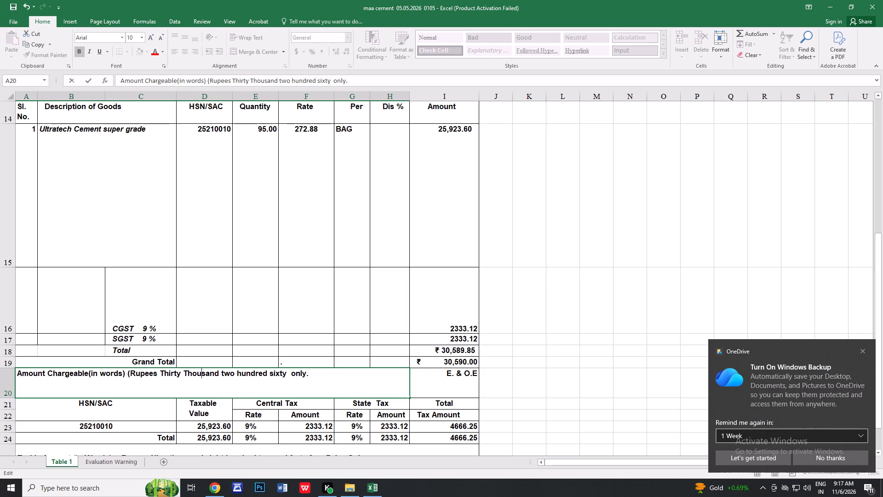
# Change the hundreds figure in the Amount Chargeable wording to "Five", directly after "Thirty Thousand".
pyautogui.press('Right')
pyautogui.press('Right')
pyautogui.press('Right')
pyautogui.press('Right')
pyautogui.press('Right')
pyautogui.press('Right')
pyautogui.press('Right')
pyautogui.press('Right')
pyautogui.press('Right')
pyautogui.press('Left')
pyautogui.press('BackSpace')
pyautogui.press('BackSpace')
pyautogui.press('BackSpace')
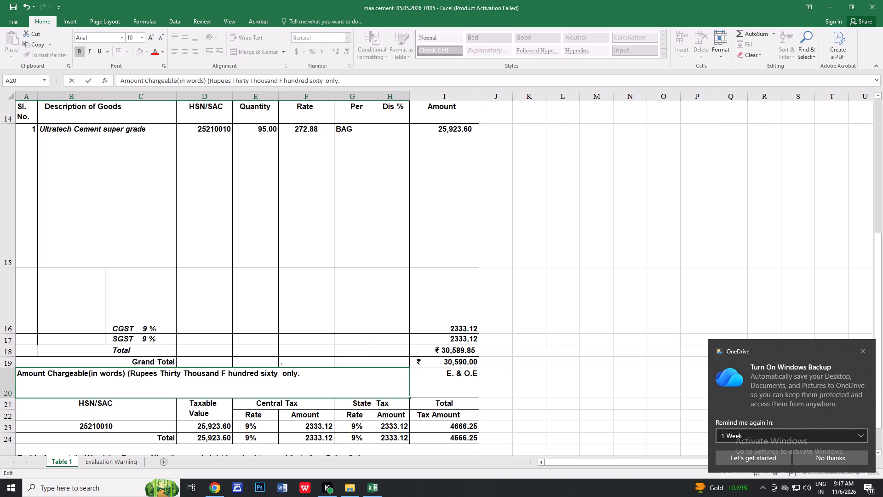
pyautogui.press('Right')
pyautogui.press('Right')
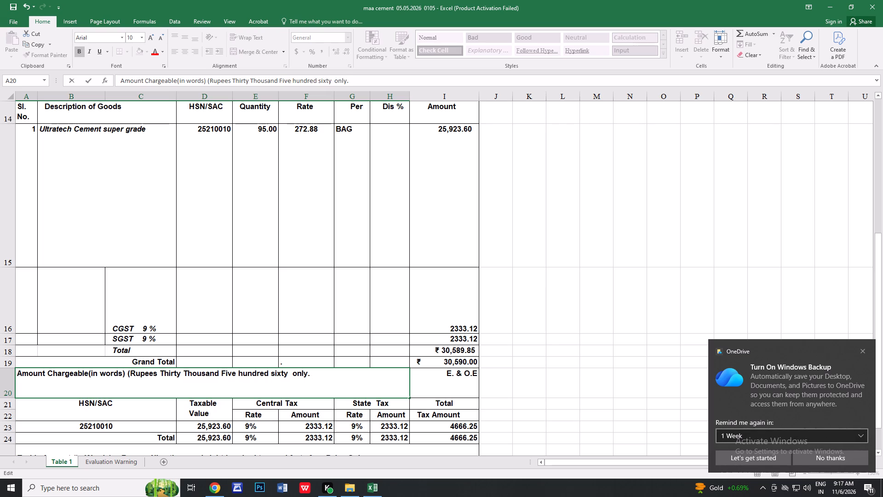
# Complete the Amount Chargeable wording with "Hundred Ninety" after "Five", capitalising both words and keeping "only" at the end.
pyautogui.press('Right')
pyautogui.press('Right')
pyautogui.press('Right')
pyautogui.press('Right')
pyautogui.press('Right')
pyautogui.press('Right')
pyautogui.press('Right')
pyautogui.press('Right')
pyautogui.press('Right')
pyautogui.press('Right')
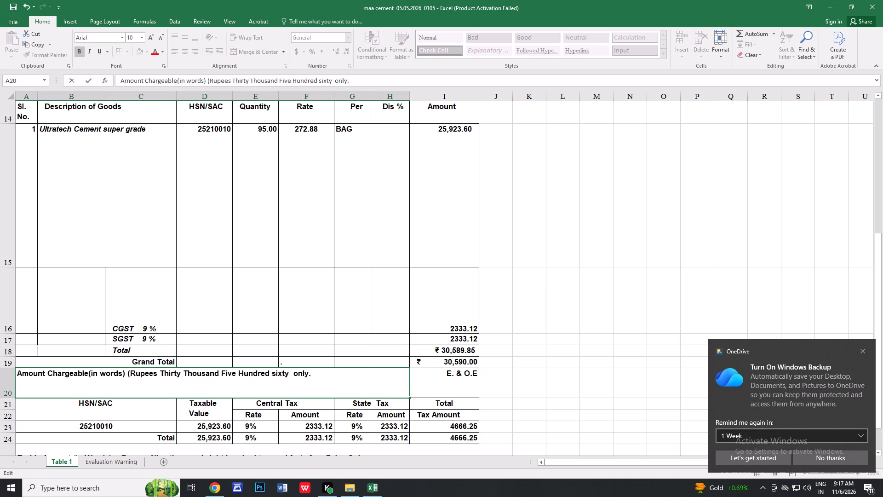
pyautogui.press('Right')
pyautogui.press('Right')
pyautogui.press('BackSpace')
pyautogui.press('BackSpace')
pyautogui.press('BackSpace')
pyautogui.press('BackSpace')
pyautogui.press('BackSpace')
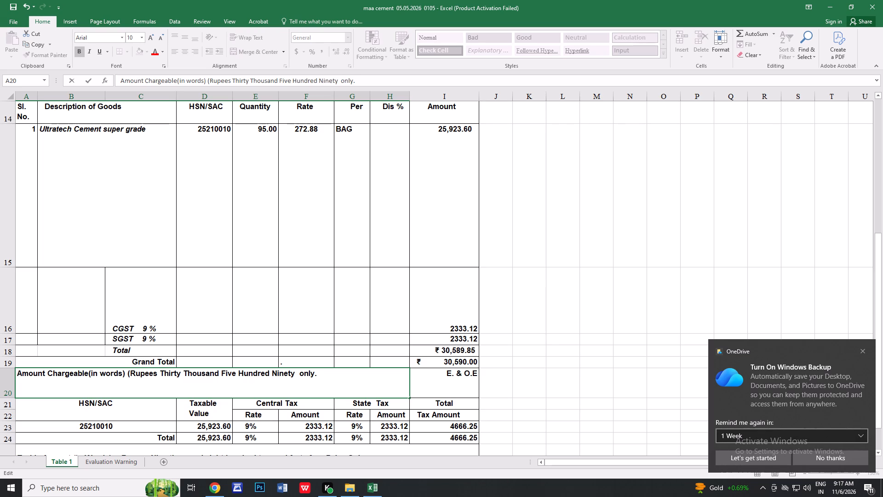
pyautogui.click(540, 298)
# Change the thousands part of the Taxble Amount (in Words) line to "Four Thousand".
pyautogui.scroll(-1, 540, 298)
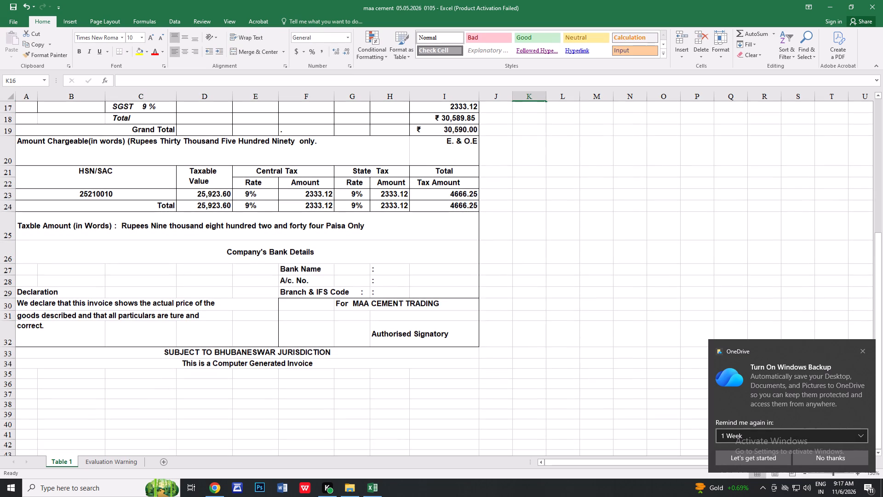
pyautogui.doubleClick(166, 227)
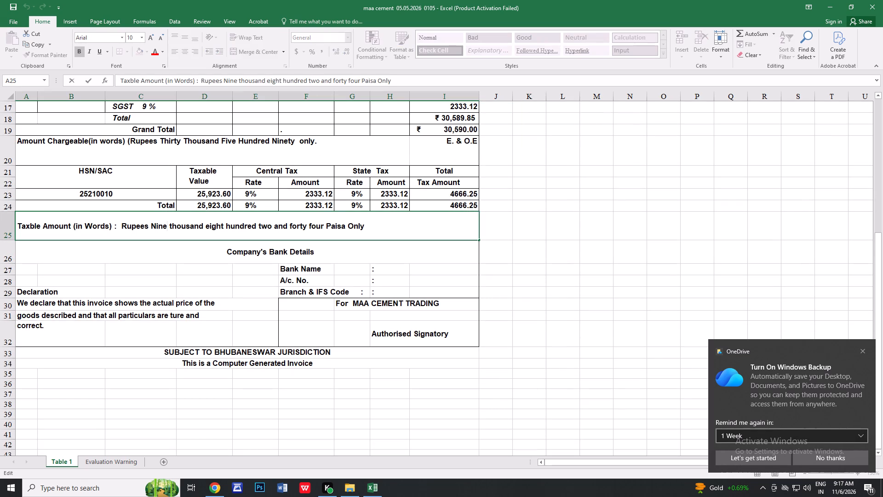
pyautogui.press('BackSpace')
pyautogui.press('BackSpace')
pyautogui.press('BackSpace')
pyautogui.press('BackSpace')
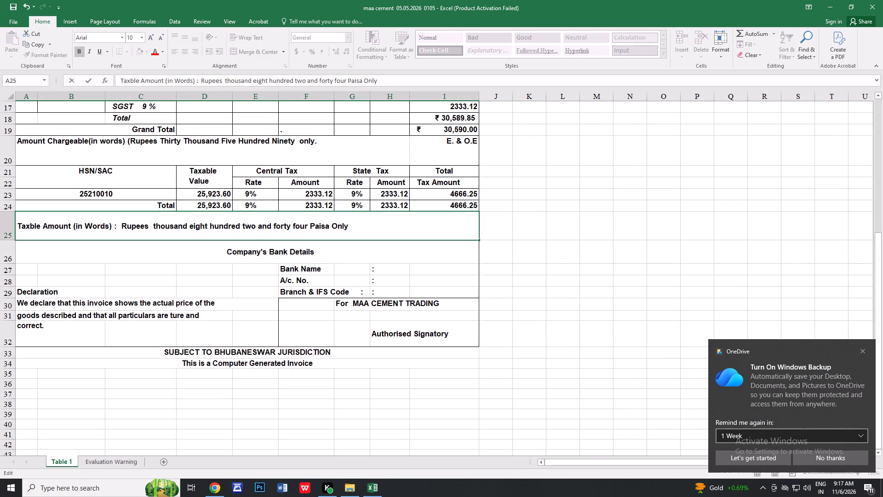
pyautogui.write('our')
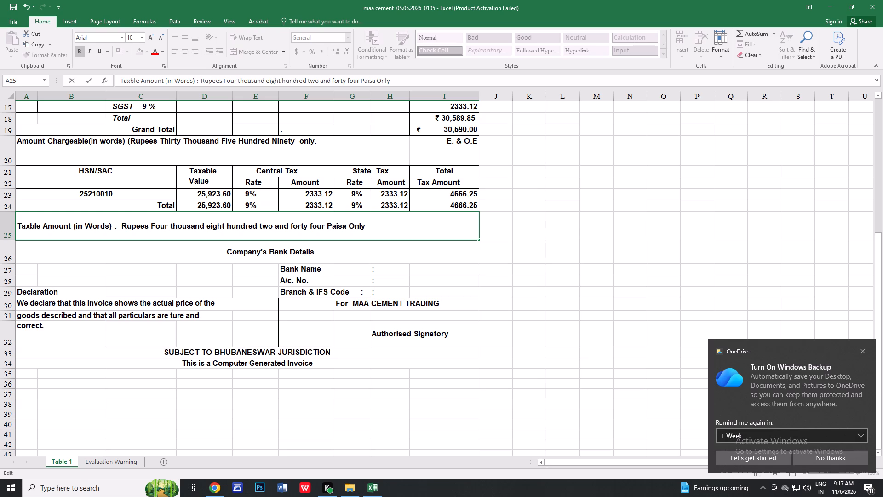
pyautogui.press('Right')
pyautogui.press('Right')
pyautogui.press('BackSpace')
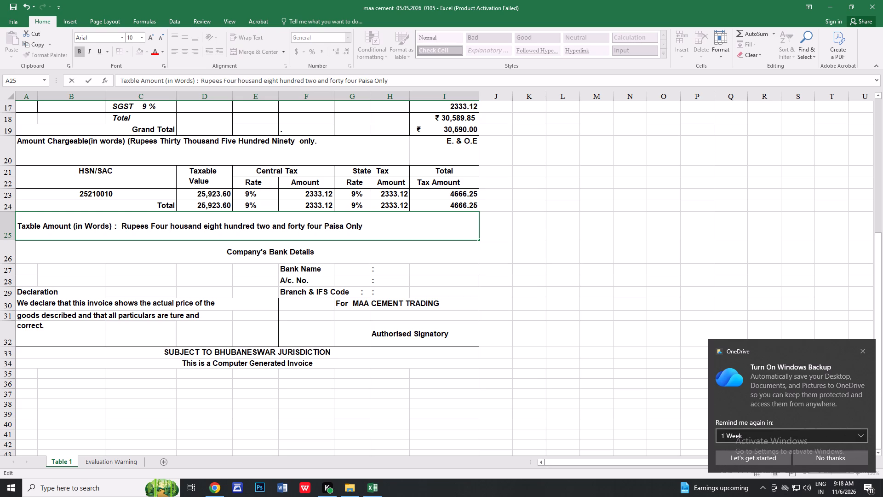
pyautogui.press('t')
pyautogui.press('Right')
pyautogui.press('Right')
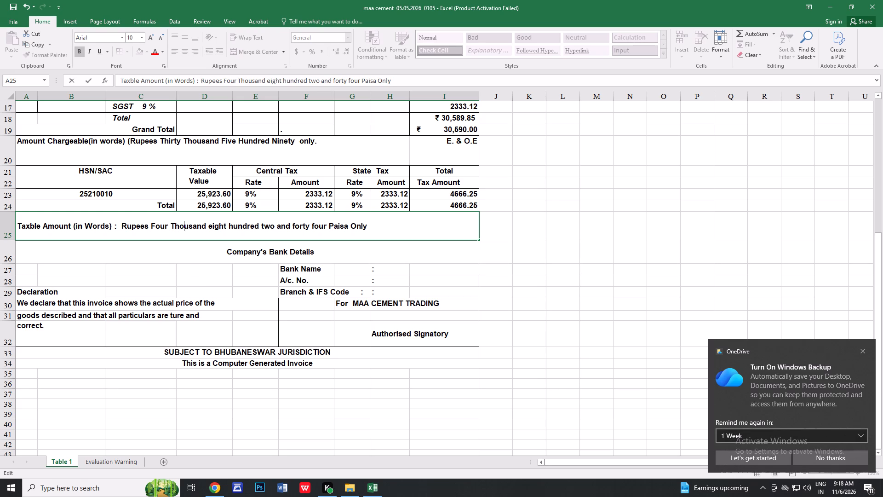
# Change the hundreds figure in the Taxble Amount wording to "Six", with only its first letter capitalised.
pyautogui.press('Right')
pyautogui.press('Right')
pyautogui.press('Right')
pyautogui.press('Right')
pyautogui.press('Right')
pyautogui.press('Right')
pyautogui.press('Right')
pyautogui.press('Right')
pyautogui.press('Right')
pyautogui.press('Right')
pyautogui.press('Right')
pyautogui.press('BackSpace')
pyautogui.press('BackSpace')
pyautogui.press('BackSpace')
pyautogui.press('BackSpace')
pyautogui.press('BackSpace')
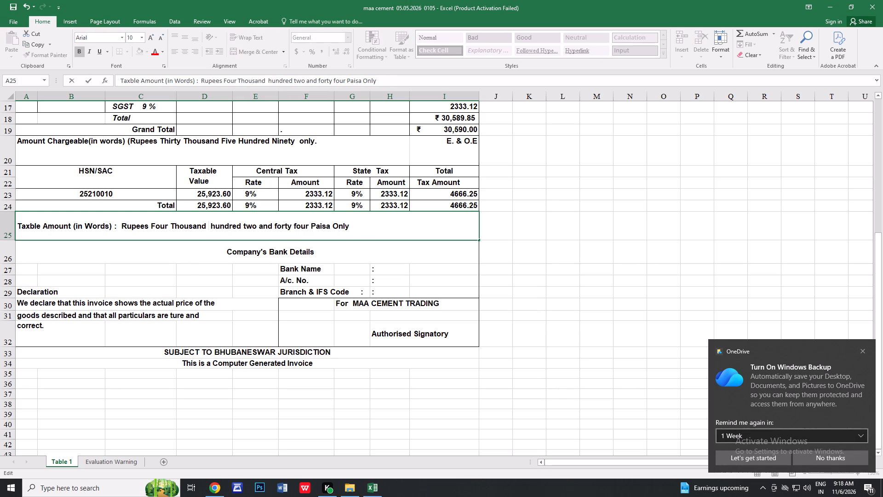
pyautogui.press('Right')
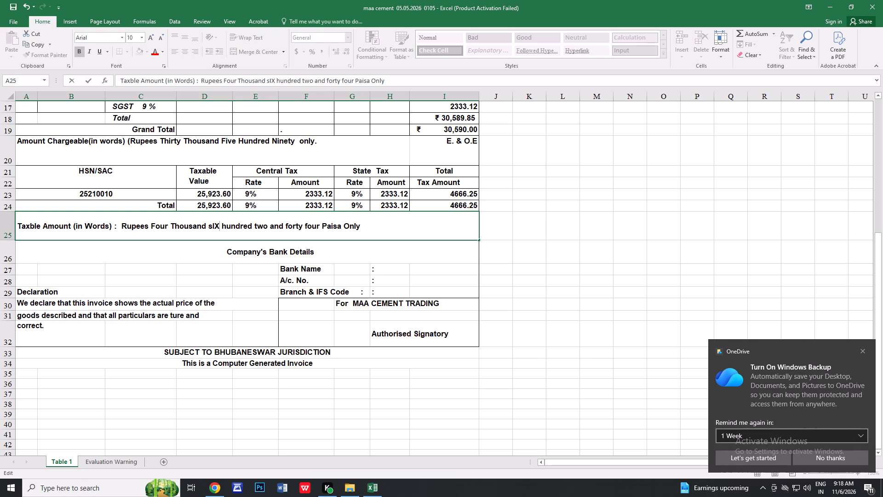
pyautogui.press('Right')
pyautogui.press('Left')
pyautogui.press('Left')
pyautogui.press('BackSpace')
pyautogui.press('BackSpace')
pyautogui.press('BackSpace')
pyautogui.write('ix')
# Capitalise "Hundred" and replace "two" with "Sixty Six" in the Taxble Amount (in Words) line.
pyautogui.press('Right')
pyautogui.press('Right')
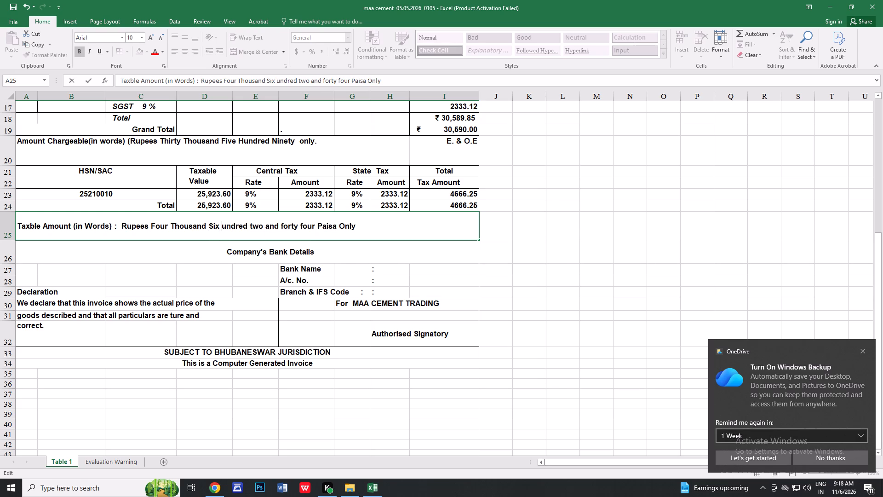
pyautogui.press('Right')
pyautogui.press('Right')
pyautogui.press('Right')
pyautogui.press('Right')
pyautogui.press('Right')
pyautogui.press('Right')
pyautogui.press('Right')
pyautogui.press('Right')
pyautogui.press('Right')
pyautogui.press('Right')
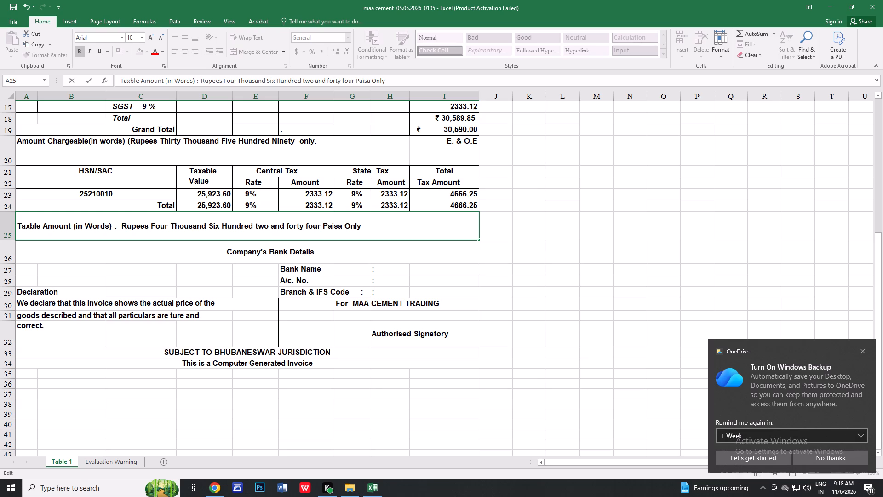
pyautogui.press('BackSpace')
pyautogui.press('BackSpace')
pyautogui.press('BackSpace')
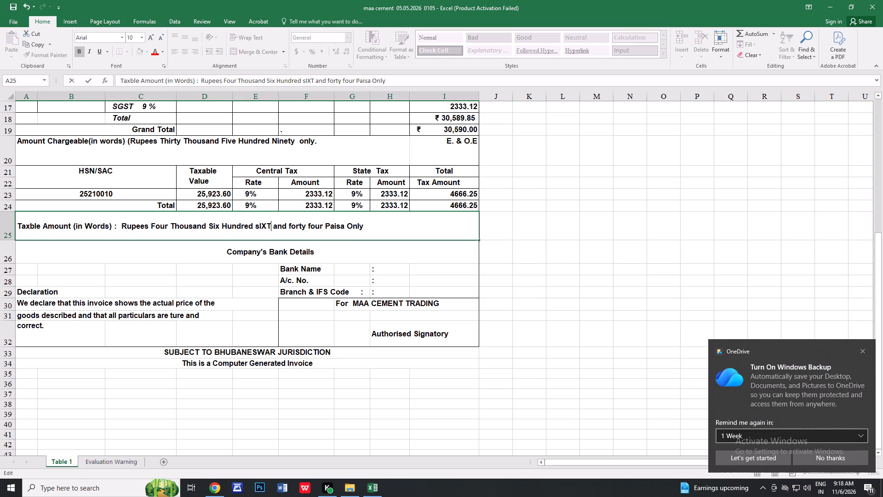
pyautogui.write('ix')
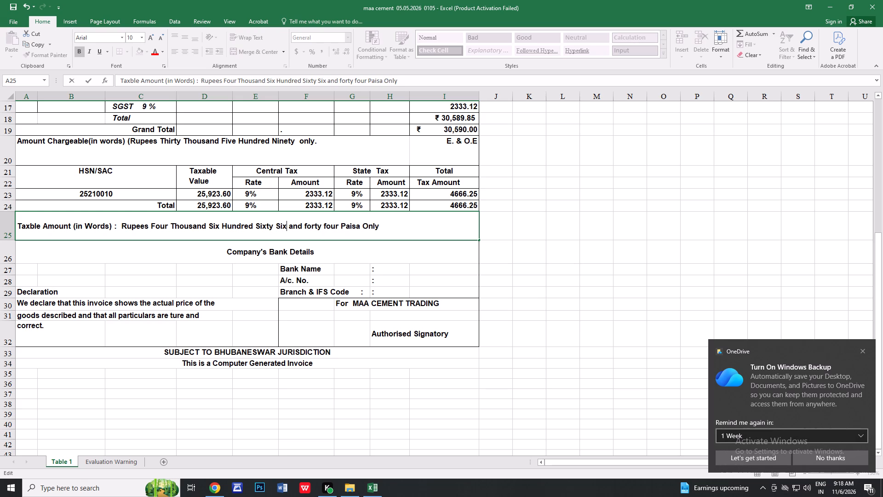
# Change the paisa figure in the Taxble Amount wording to "twenty five" and finish editing the cell.
pyautogui.press('Right')
pyautogui.press('Right')
pyautogui.press('Right')
pyautogui.press('Right')
pyautogui.press('Right')
pyautogui.press('Right')
pyautogui.press('Right')
pyautogui.press('Right')
pyautogui.press('Right')
pyautogui.press('Right')
pyautogui.press('Right')
pyautogui.press('Right')
pyautogui.press('Right')
pyautogui.press('Right')
pyautogui.press('Right')
pyautogui.press('BackSpace')
pyautogui.press('BackSpace')
pyautogui.press('BackSpace')
pyautogui.press('BackSpace')
pyautogui.press('BackSpace')
pyautogui.press('BackSpace')
pyautogui.press('BackSpace')
pyautogui.press('BackSpace')
pyautogui.press('BackSpace')
pyautogui.press('BackSpace')
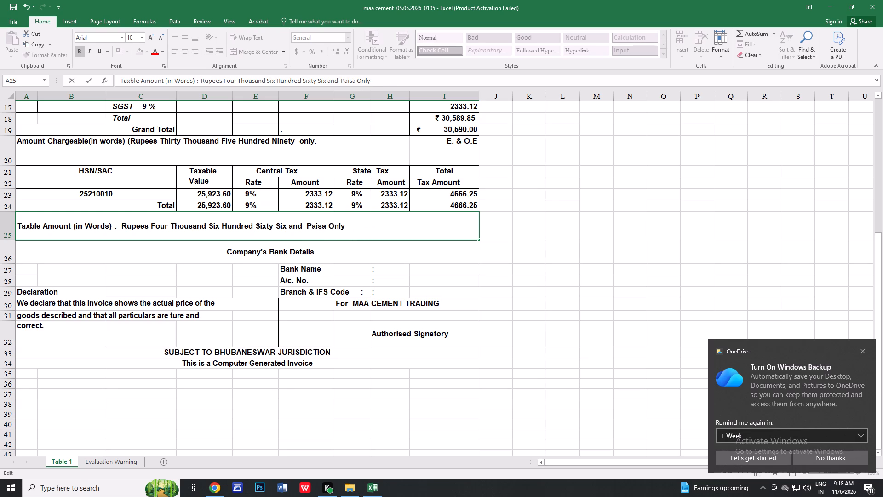
pyautogui.write('twenty five')
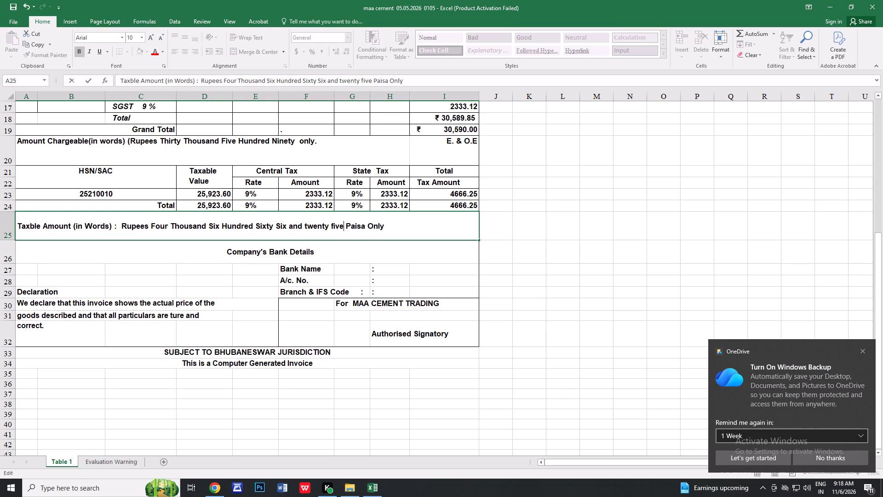
pyautogui.click(590, 255)
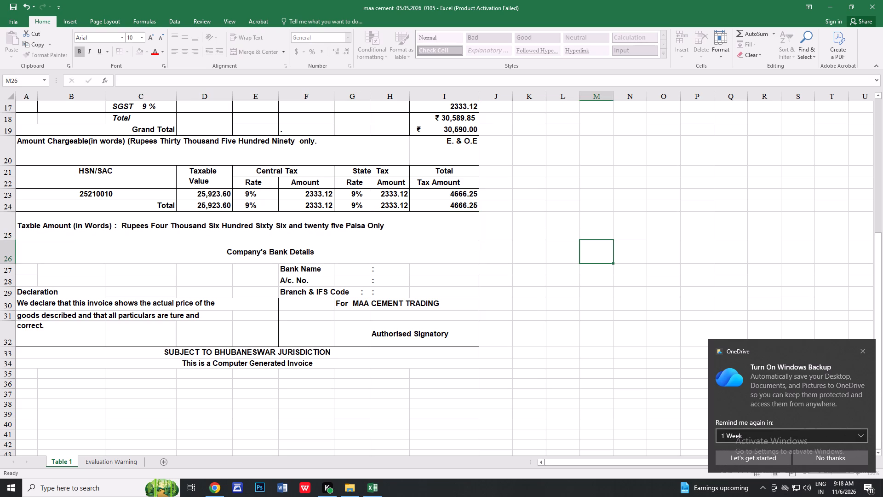
# Prepare the invoice for printing on the EPSON L3250 Series with its colour option set to Grayscale.
pyautogui.hotkey('ctrl', 'p')
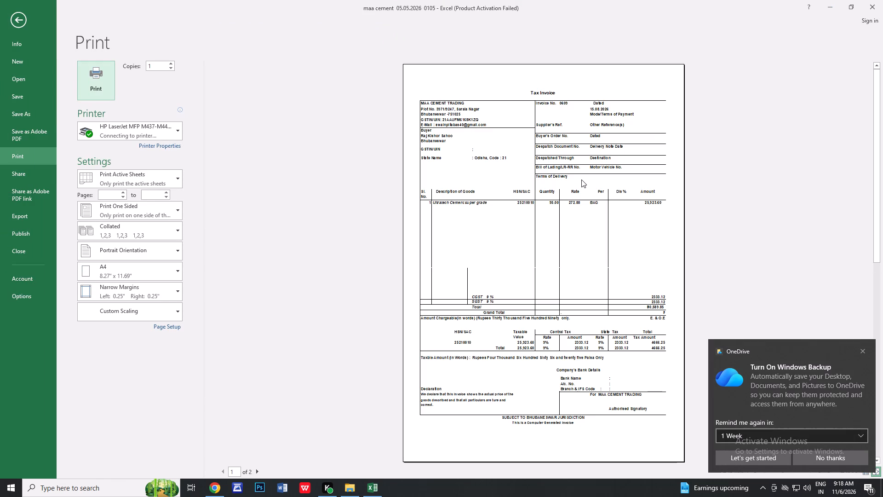
pyautogui.click(110, 130)
pyautogui.click(130, 154)
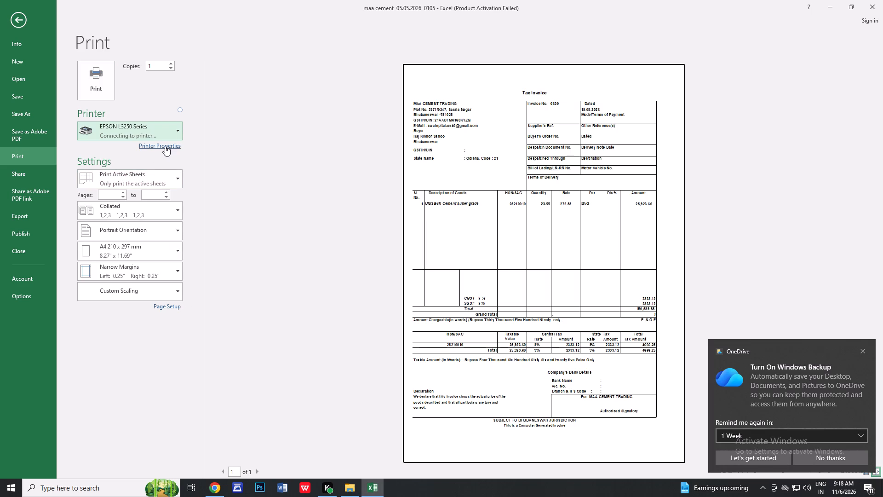
pyautogui.click(166, 145)
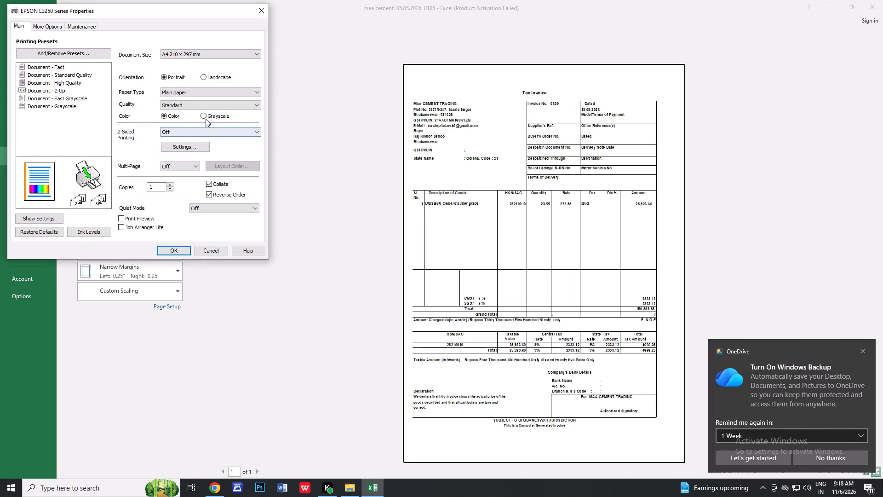
pyautogui.click(205, 116)
pyautogui.click(171, 253)
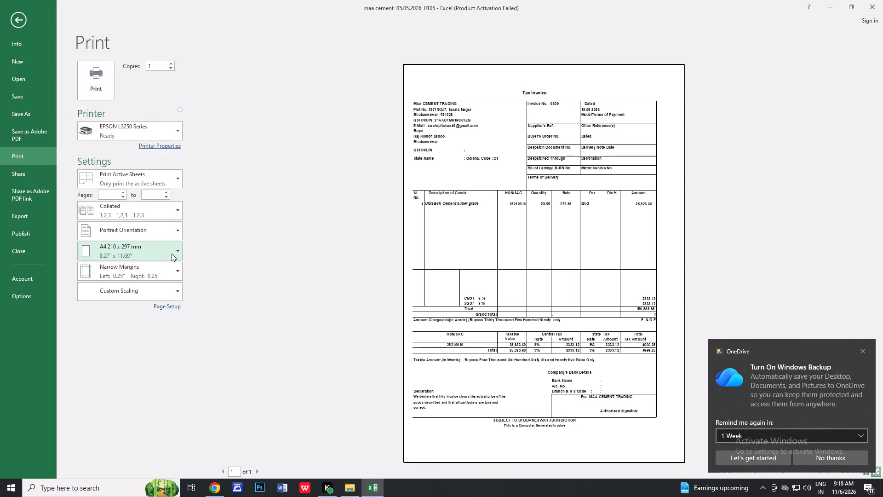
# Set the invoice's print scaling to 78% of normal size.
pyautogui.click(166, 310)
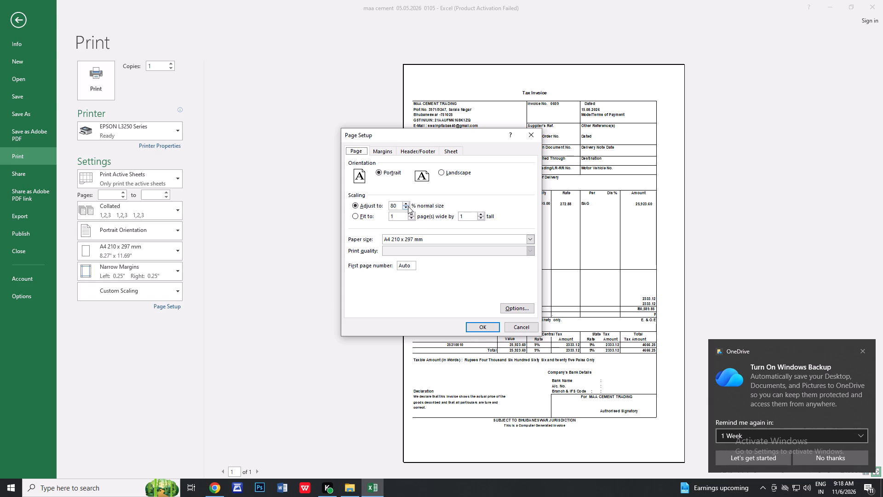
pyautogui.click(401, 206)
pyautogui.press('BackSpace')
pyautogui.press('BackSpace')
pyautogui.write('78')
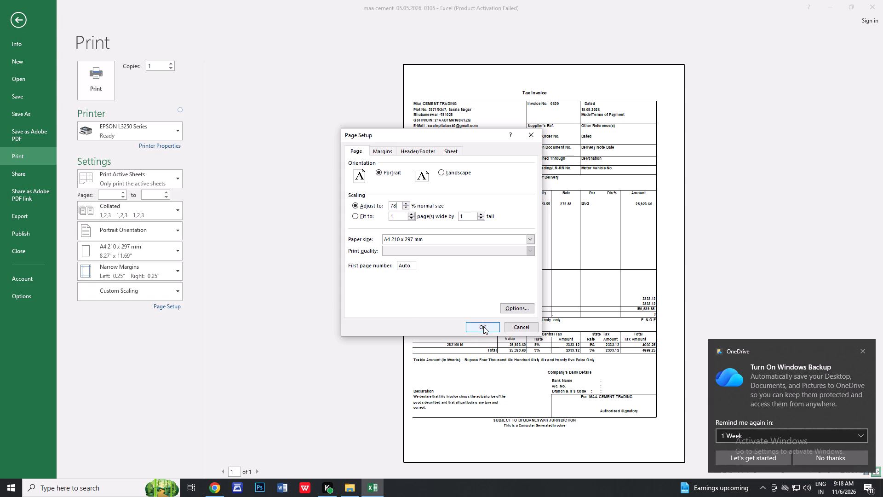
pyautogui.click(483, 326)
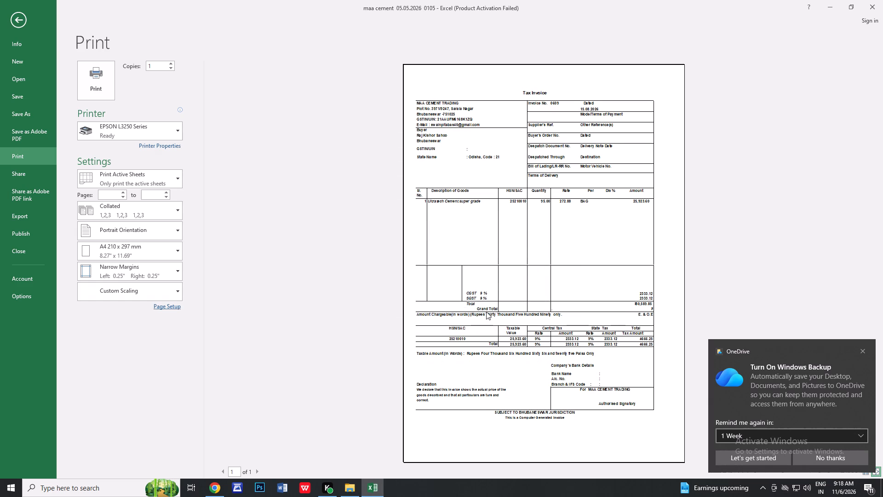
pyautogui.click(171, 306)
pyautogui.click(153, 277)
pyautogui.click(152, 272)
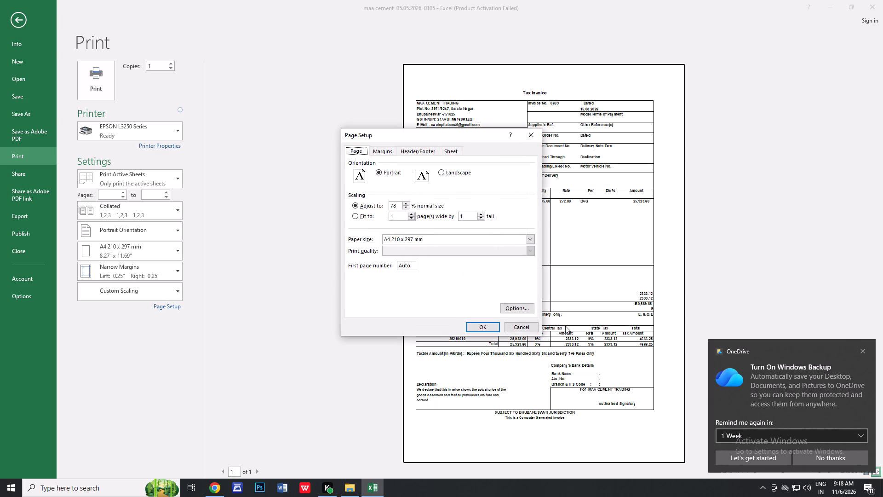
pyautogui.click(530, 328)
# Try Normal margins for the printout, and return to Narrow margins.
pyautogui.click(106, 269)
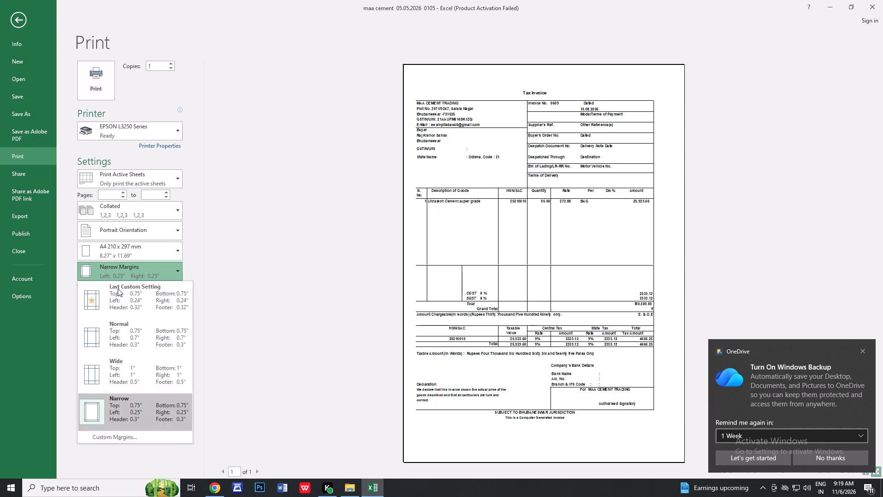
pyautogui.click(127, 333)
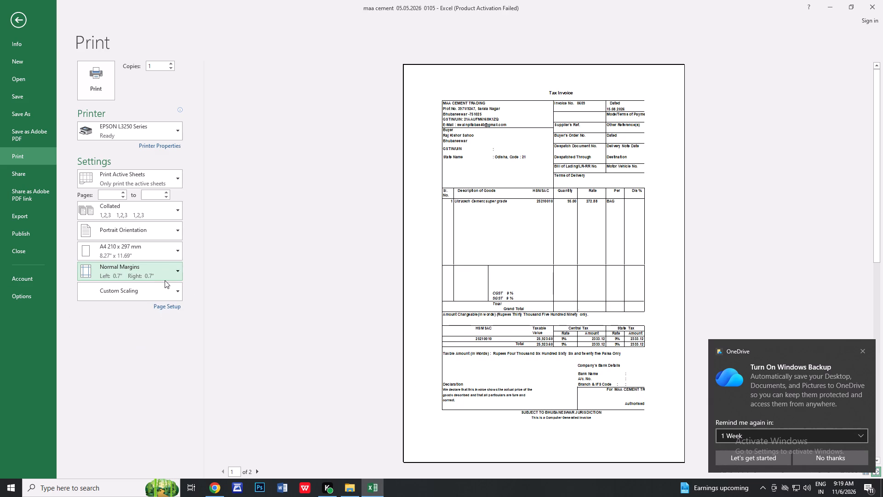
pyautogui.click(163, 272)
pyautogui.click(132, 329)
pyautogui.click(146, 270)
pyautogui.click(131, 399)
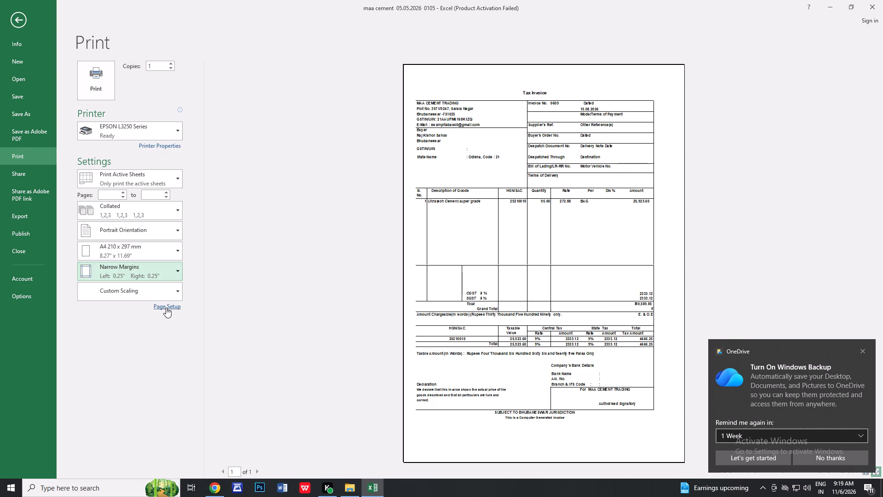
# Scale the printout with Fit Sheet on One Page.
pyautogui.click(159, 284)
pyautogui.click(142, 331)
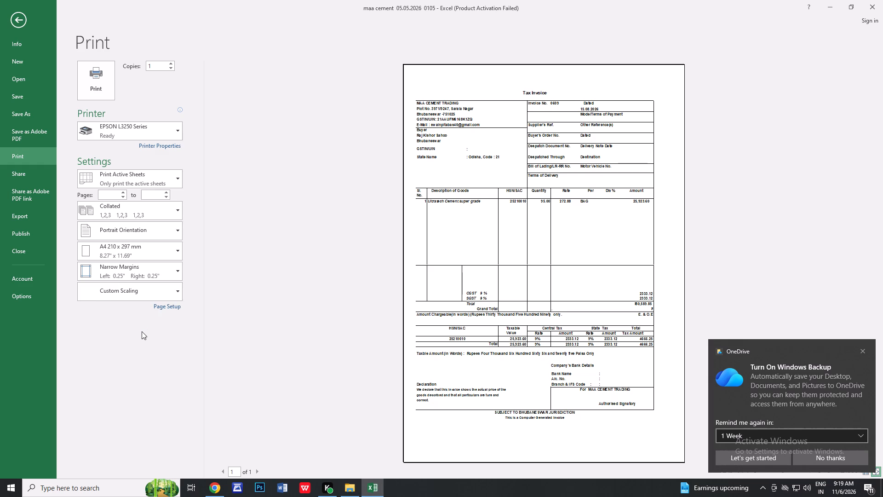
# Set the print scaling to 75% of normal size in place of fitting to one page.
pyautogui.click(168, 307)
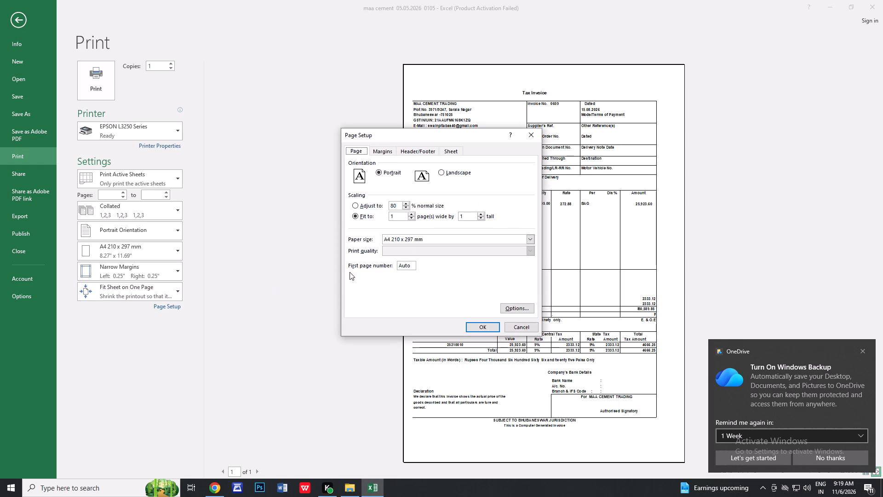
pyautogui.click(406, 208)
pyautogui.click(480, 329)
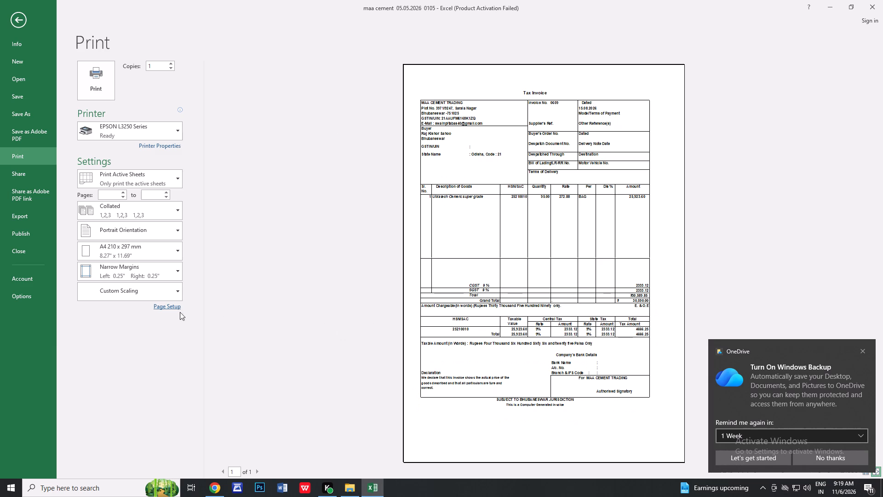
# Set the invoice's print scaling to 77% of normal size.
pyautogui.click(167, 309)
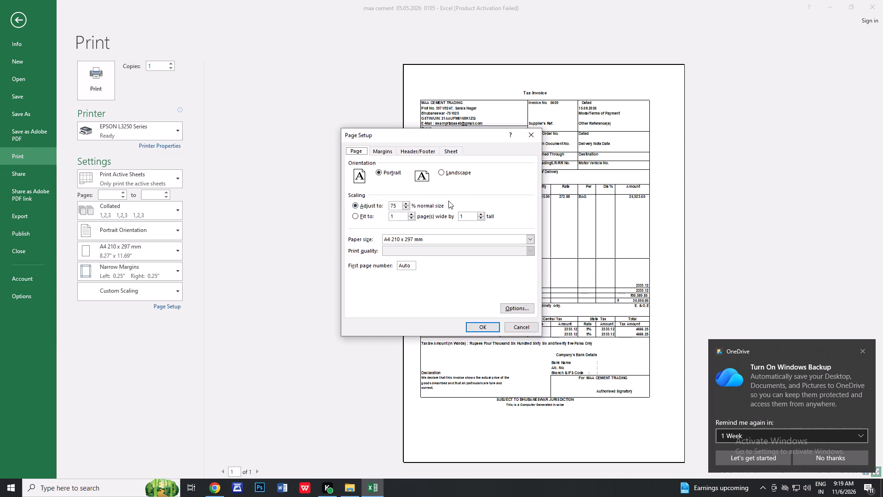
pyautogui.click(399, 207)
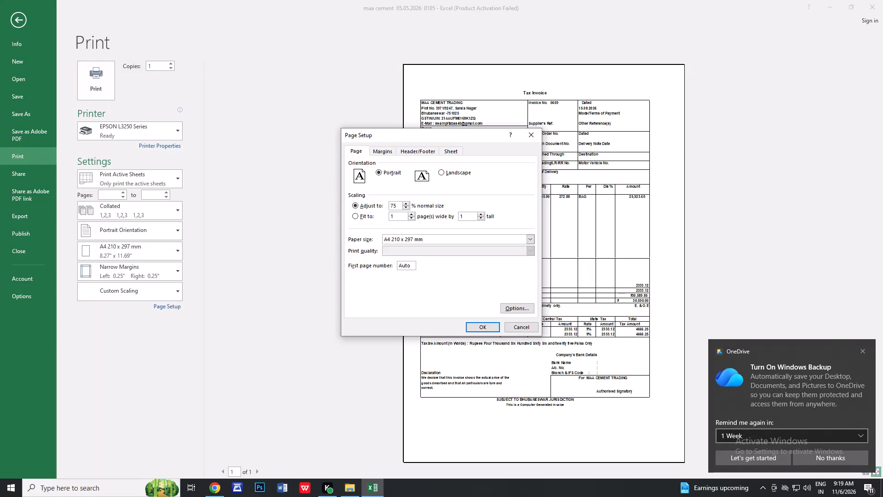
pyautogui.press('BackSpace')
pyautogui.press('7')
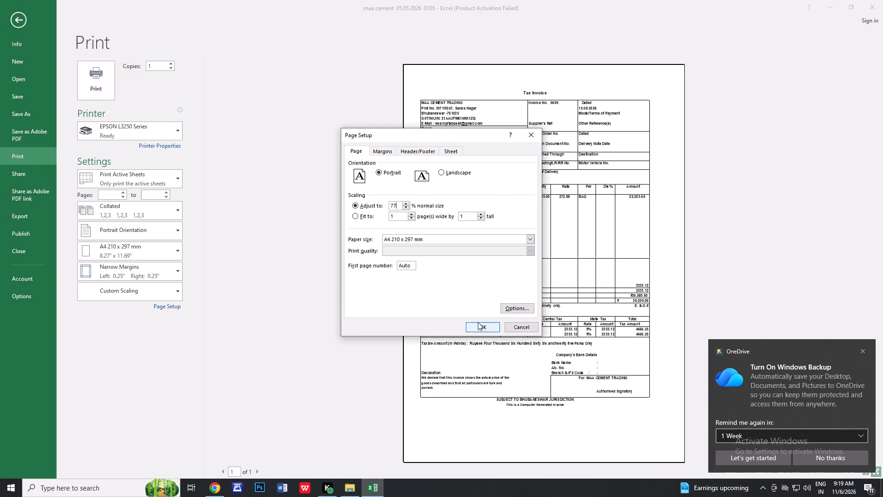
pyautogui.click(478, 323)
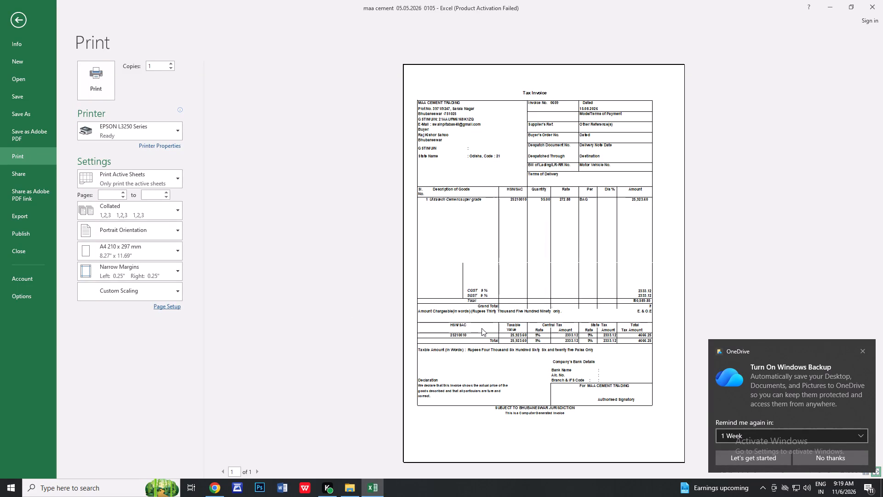
# Limit the print range to pages 1 to 1.
pyautogui.click(122, 191)
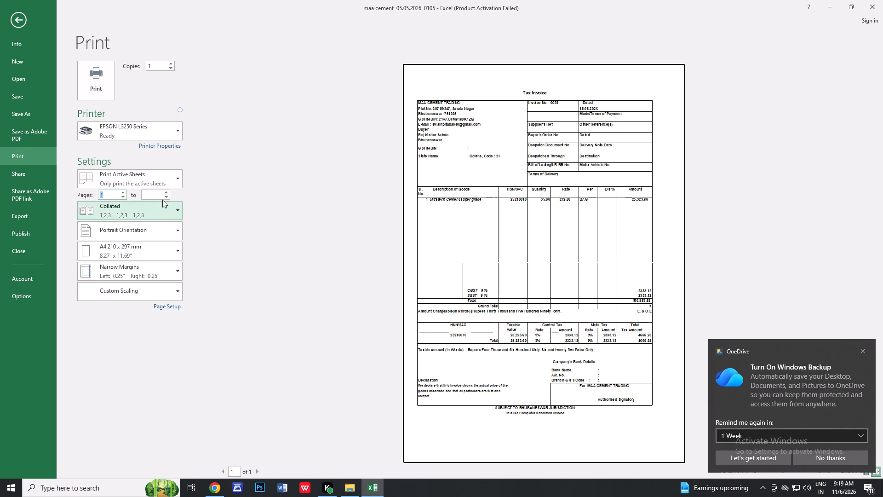
pyautogui.click(168, 191)
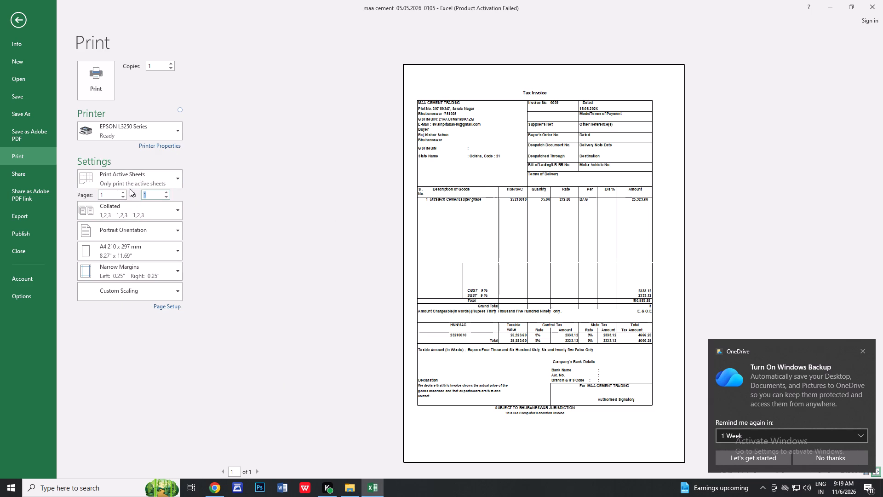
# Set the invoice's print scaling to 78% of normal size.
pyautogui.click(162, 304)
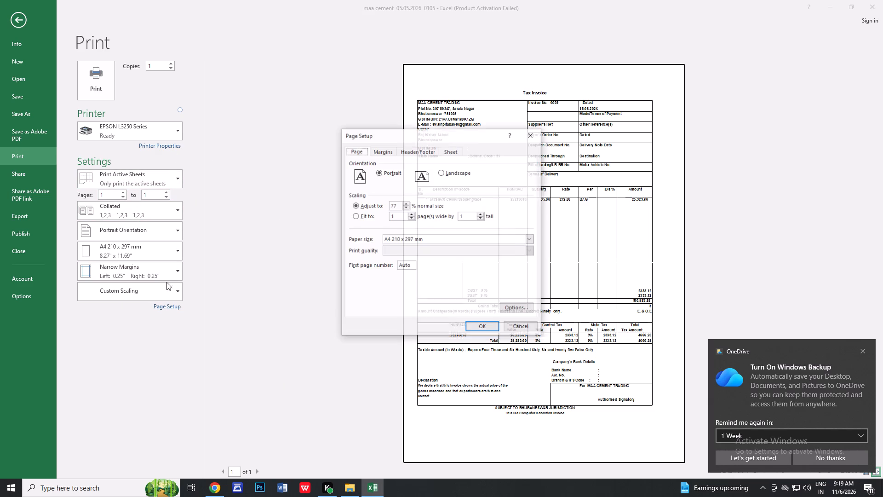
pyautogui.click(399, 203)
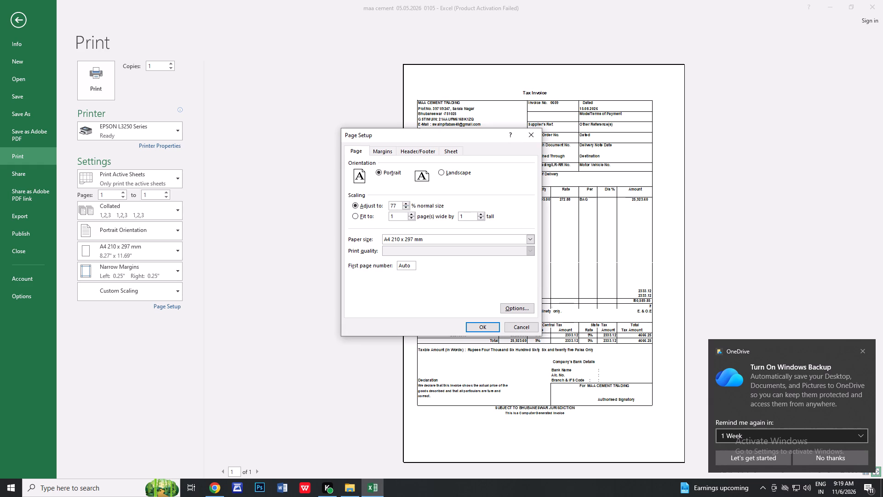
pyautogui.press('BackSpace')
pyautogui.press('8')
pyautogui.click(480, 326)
# Set the invoice's print scaling to 77% of normal size.
pyautogui.click(159, 306)
pyautogui.click(401, 207)
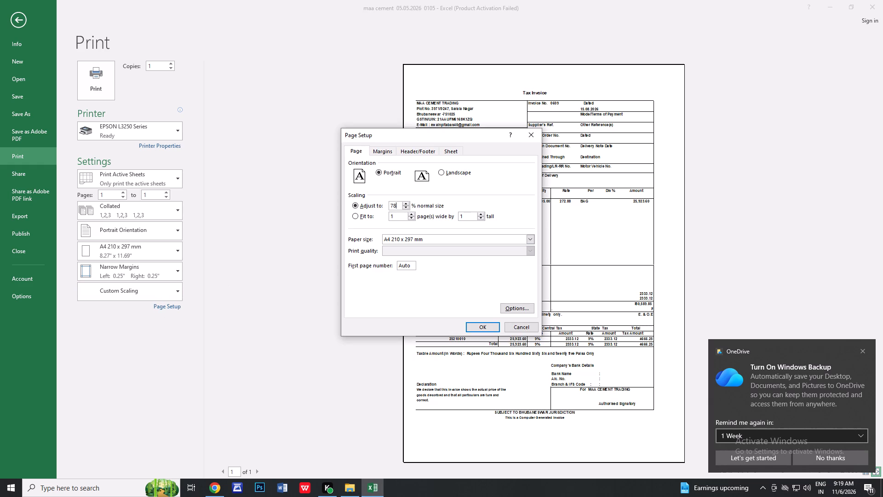
pyautogui.press('BackSpace')
pyautogui.press('7')
pyautogui.click(495, 323)
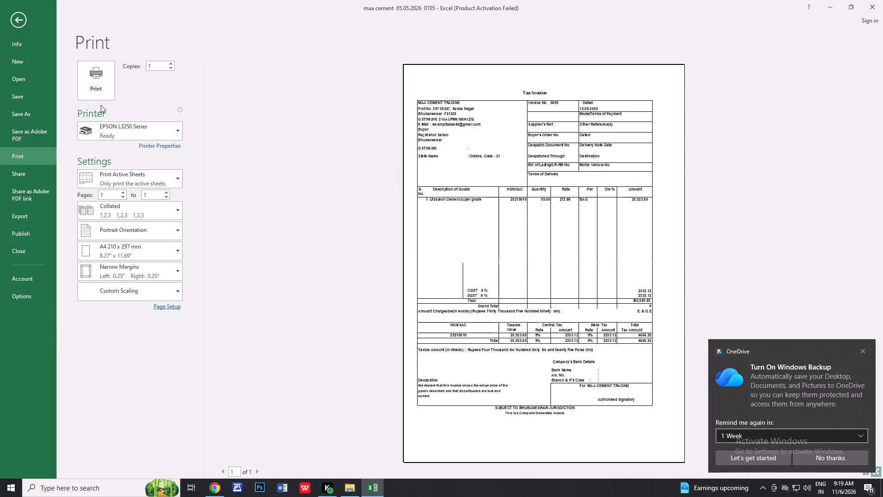
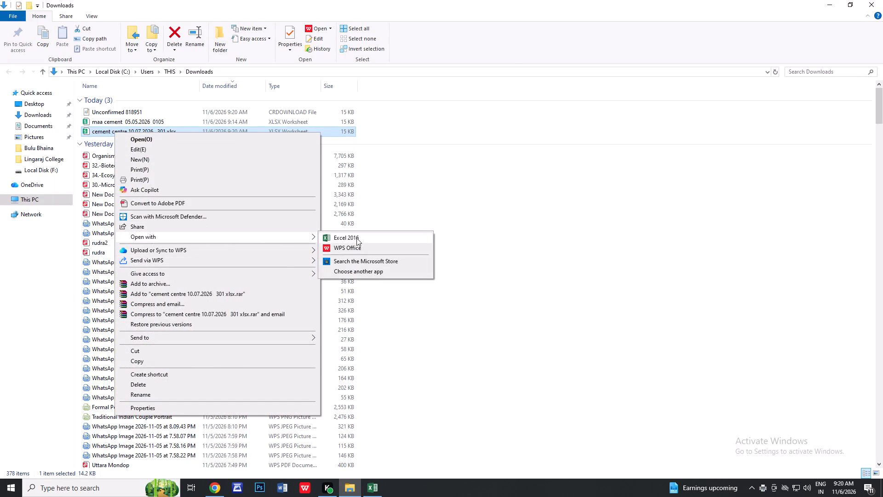
# Open the "cement centre 10.07.2026 301 xlsx" workbook from Downloads in Excel 2016 and enable editing.
pyautogui.click(352, 241)
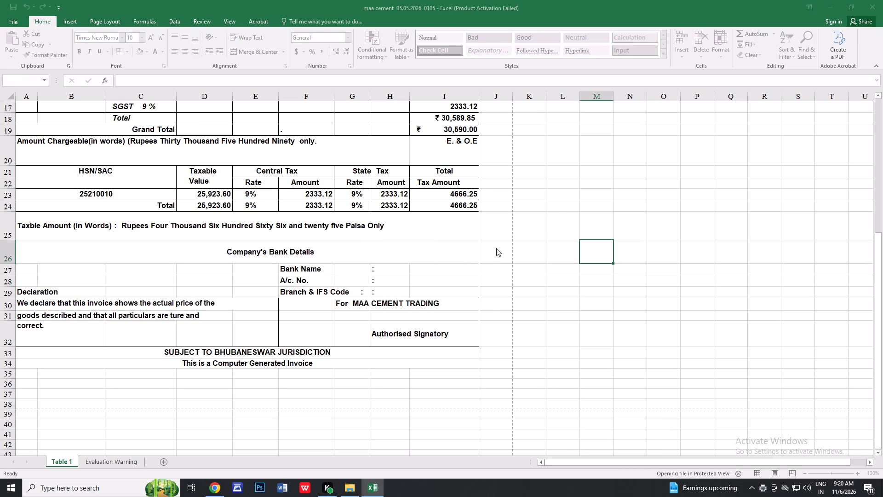
pyautogui.click(378, 38)
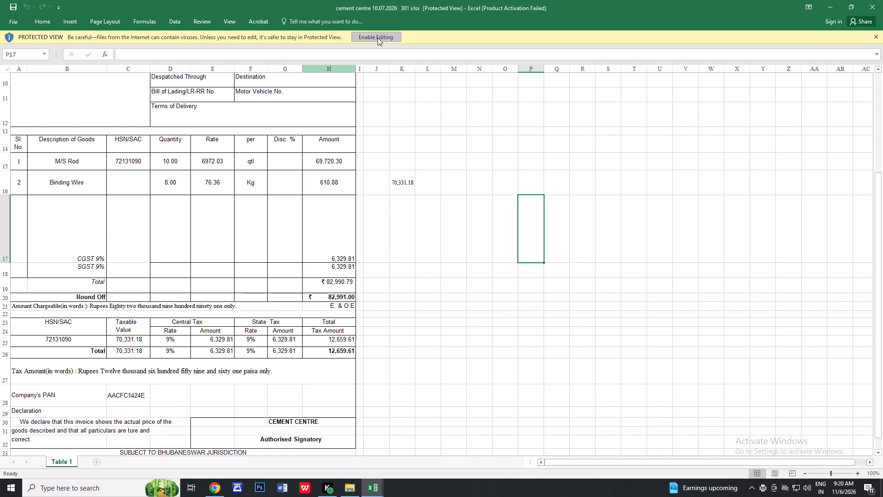
# Replace the first line under Buyer, above Bhubaneswar, with the new customer's name.
pyautogui.scroll(15, 367, 184)
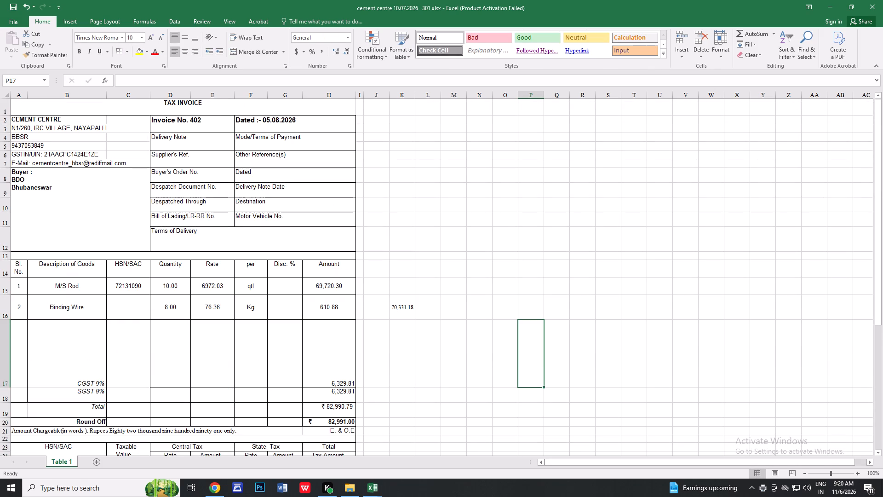
pyautogui.doubleClick(26, 182)
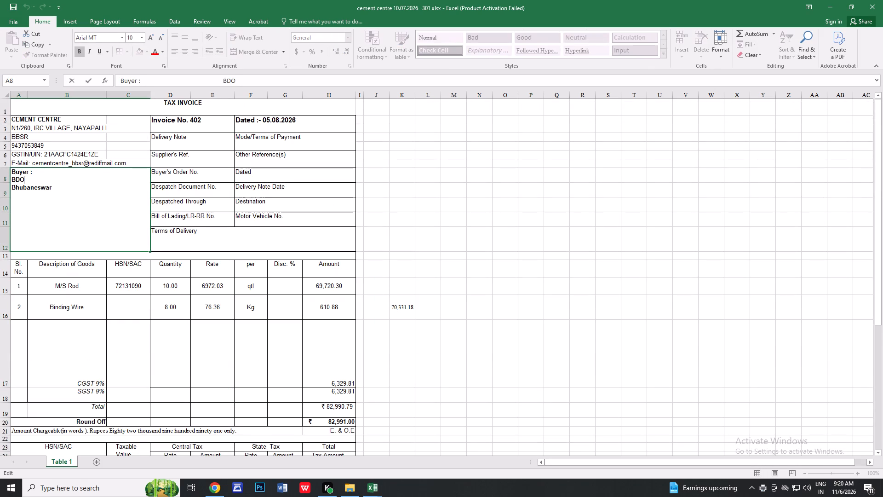
pyautogui.press('BackSpace')
pyautogui.press('BackSpace')
pyautogui.press('BackSpace')
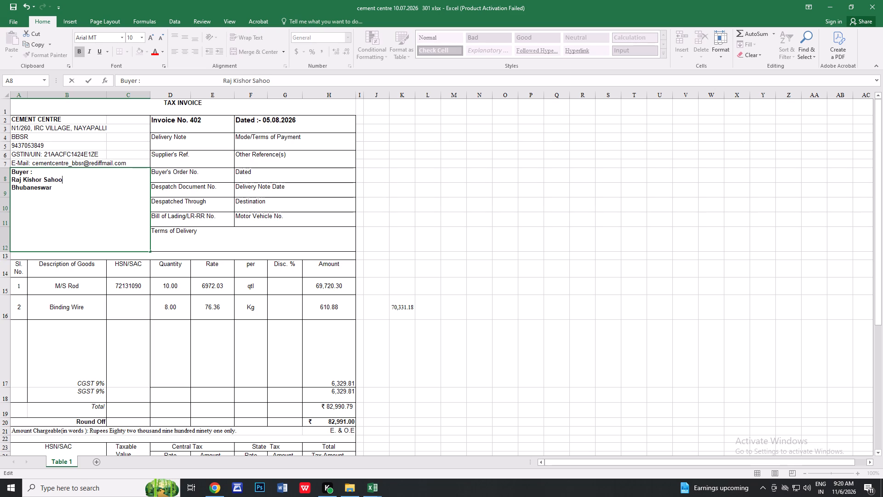
# Change the invoice date to 15.08.2026.
pyautogui.doubleClick(264, 120)
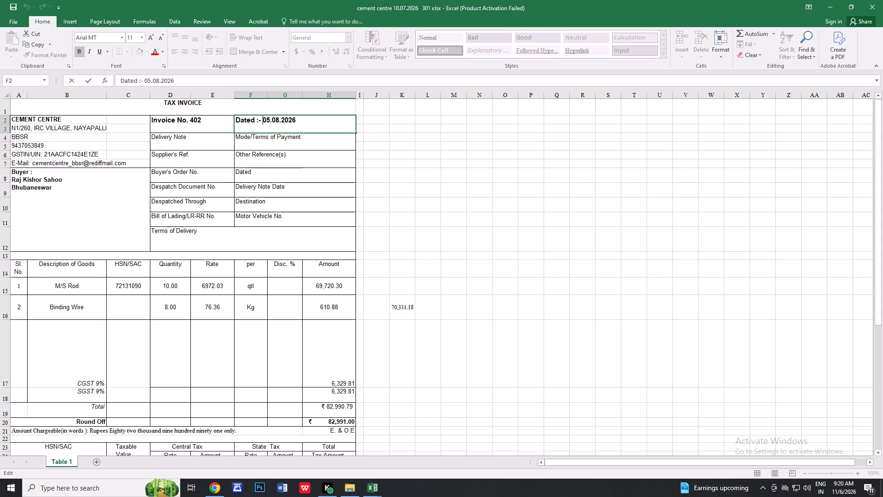
pyautogui.press('Right')
pyautogui.press('BackSpace')
pyautogui.press('1')
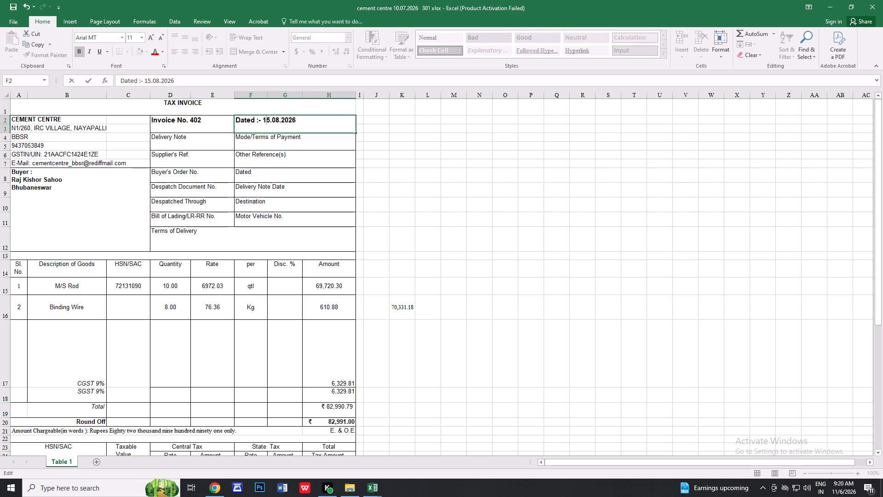
# Change the invoice number to 449.
pyautogui.click(212, 123)
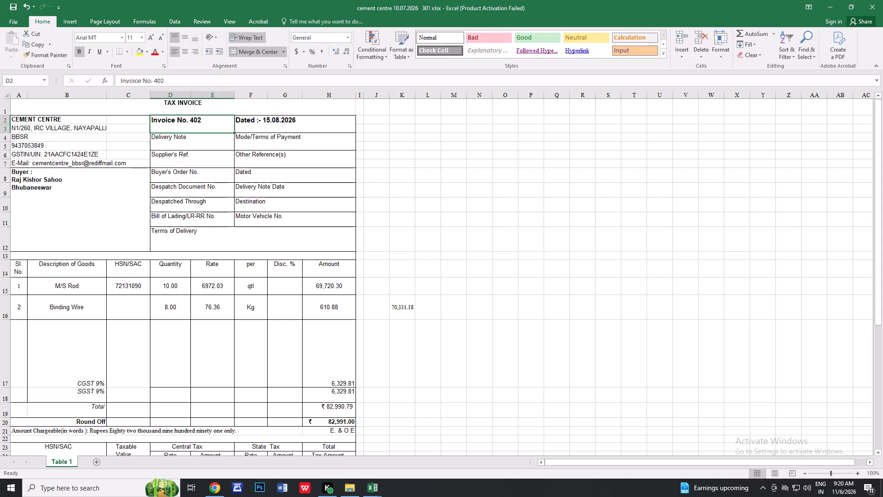
pyautogui.click(166, 77)
pyautogui.press('BackSpace')
pyautogui.press('BackSpace')
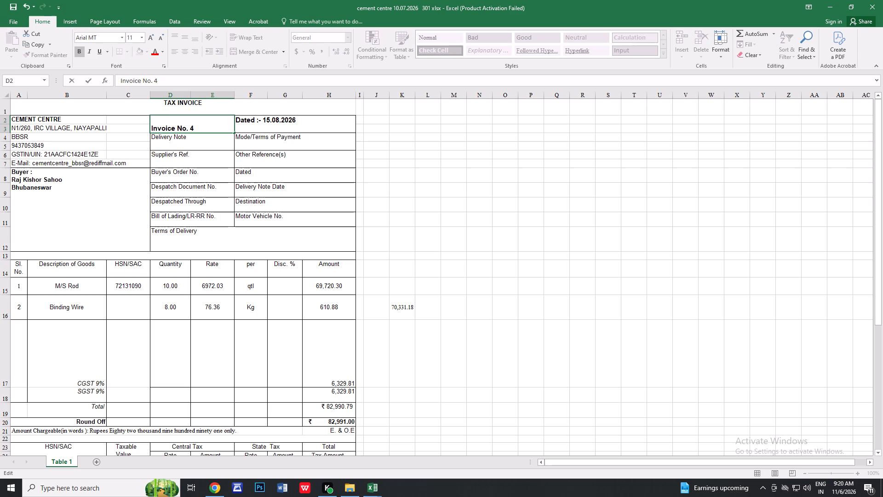
pyautogui.write('49')
pyautogui.click(288, 335)
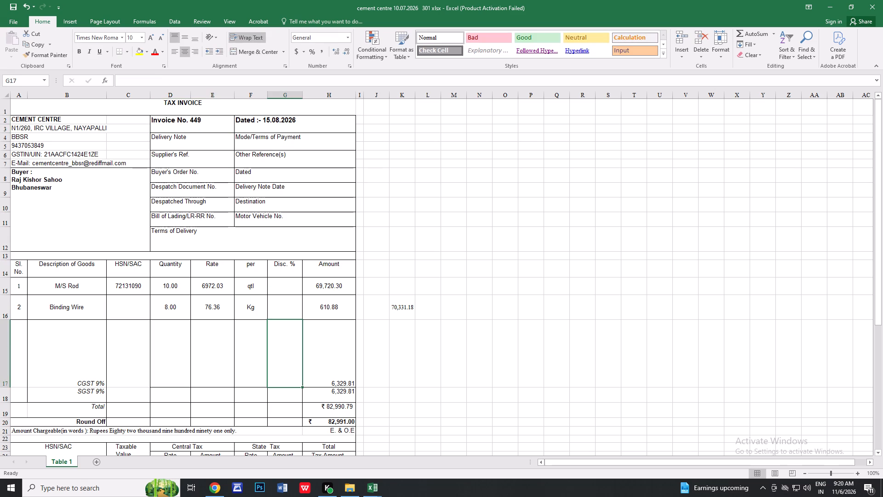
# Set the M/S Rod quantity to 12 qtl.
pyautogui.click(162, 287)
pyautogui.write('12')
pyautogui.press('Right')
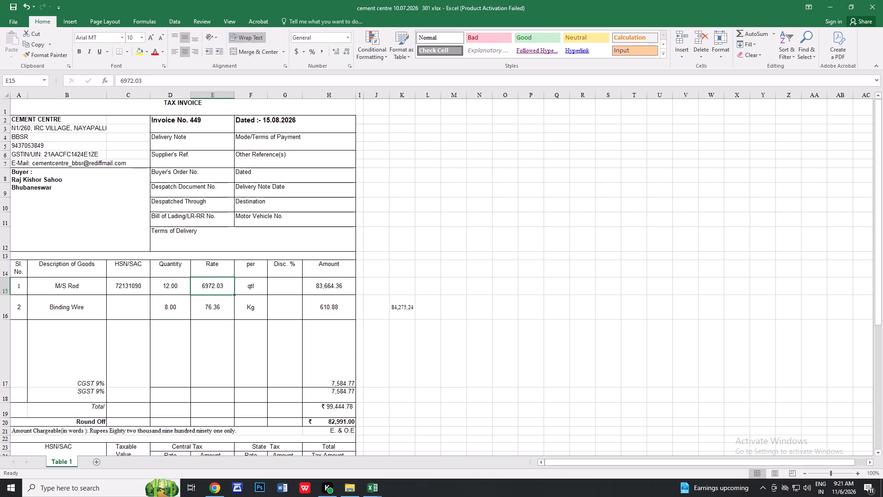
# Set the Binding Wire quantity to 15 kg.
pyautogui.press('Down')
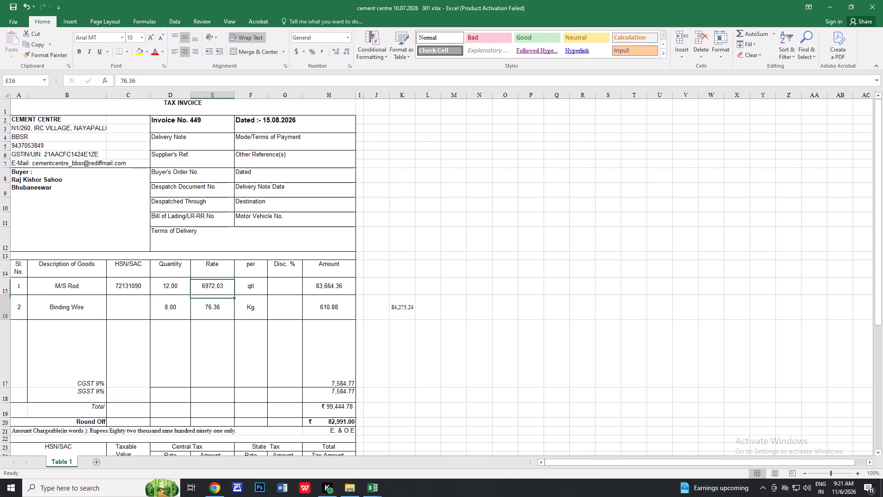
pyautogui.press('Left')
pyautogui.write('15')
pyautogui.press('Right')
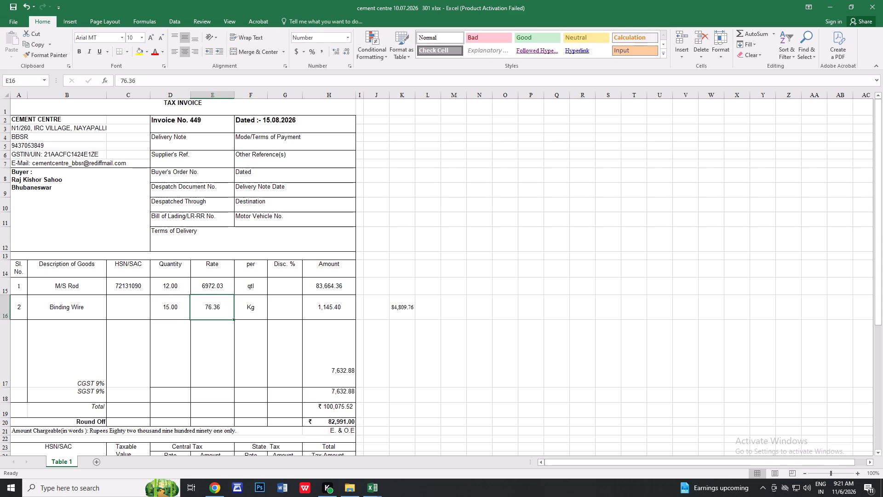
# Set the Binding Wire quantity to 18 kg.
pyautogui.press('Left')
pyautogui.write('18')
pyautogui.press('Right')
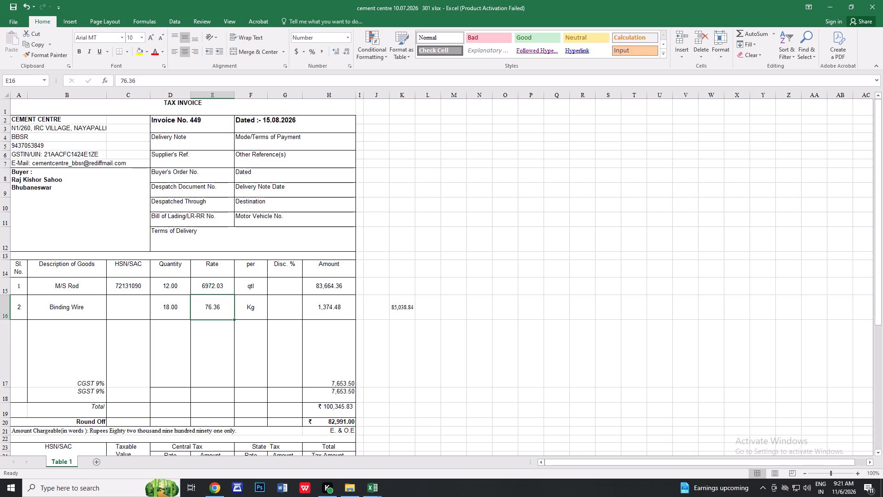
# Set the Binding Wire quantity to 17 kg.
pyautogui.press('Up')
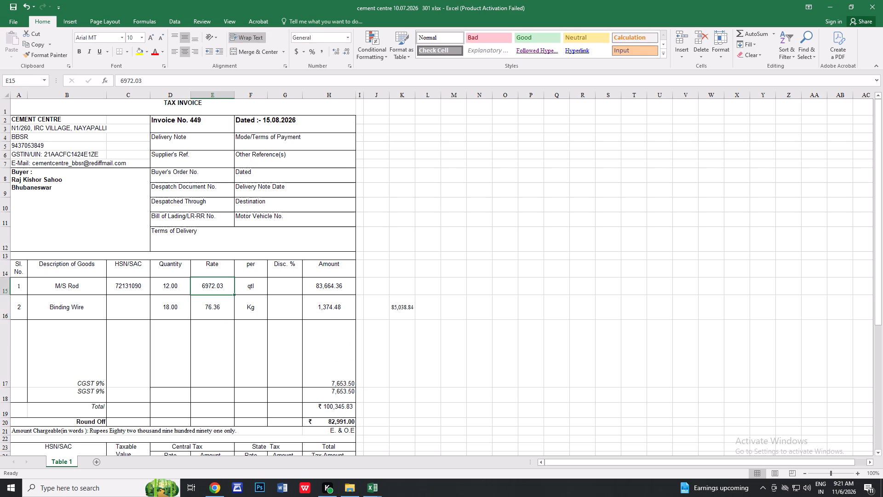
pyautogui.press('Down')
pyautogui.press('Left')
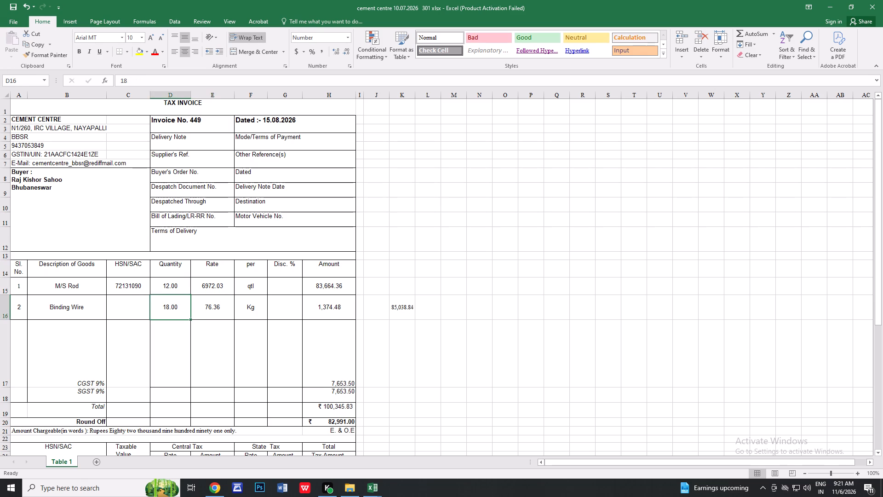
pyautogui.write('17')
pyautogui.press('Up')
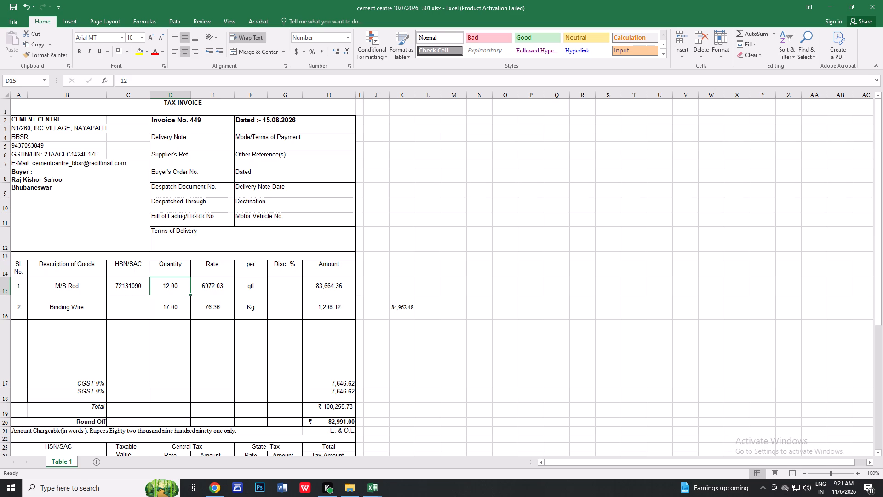
# Set the Binding Wire quantity to 18 kg.
pyautogui.press('Down')
pyautogui.write('18')
pyautogui.press('Up')
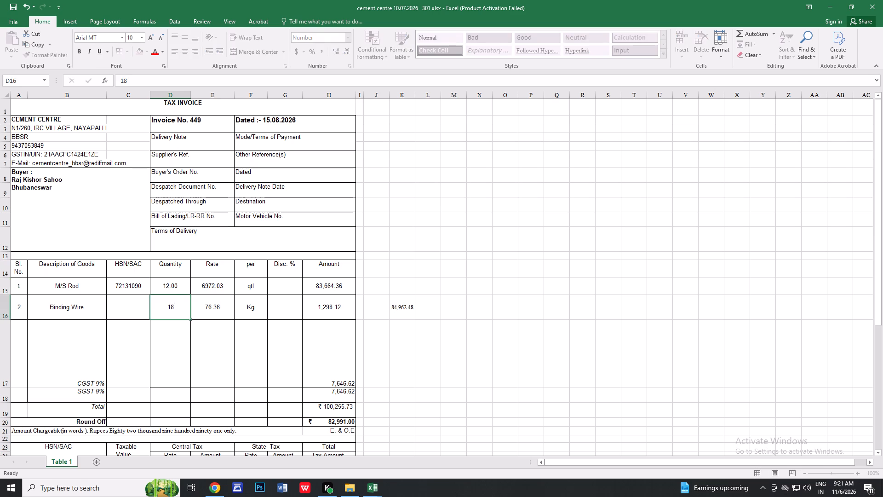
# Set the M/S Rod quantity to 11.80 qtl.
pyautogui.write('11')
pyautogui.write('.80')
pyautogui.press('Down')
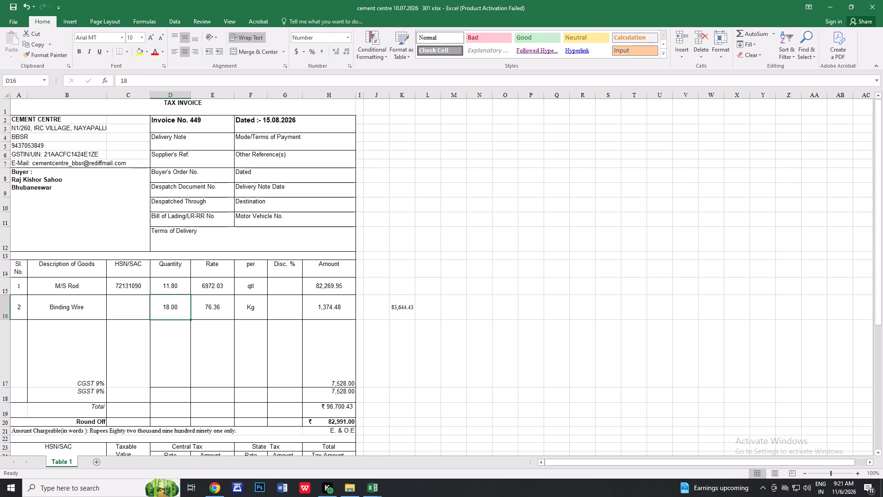
# Copy the M/S Rod HSN/SAC code 72131090 down into the Binding Wire row.
pyautogui.press('Left')
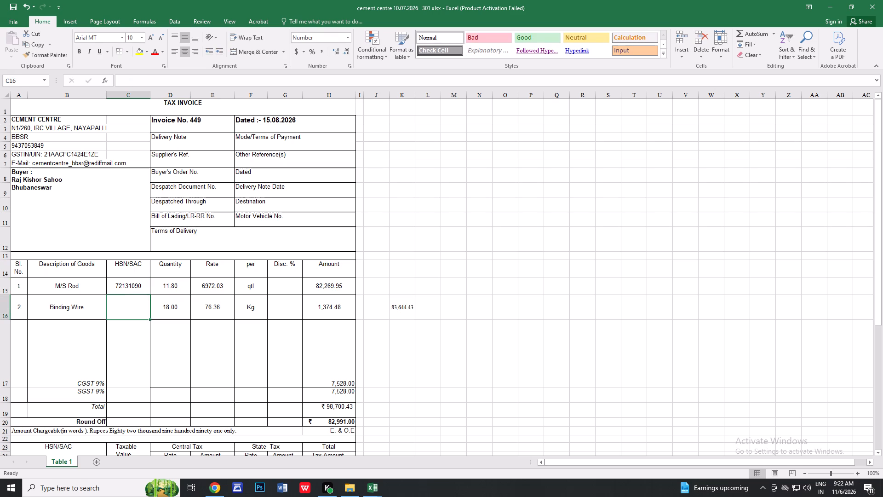
pyautogui.click(123, 284)
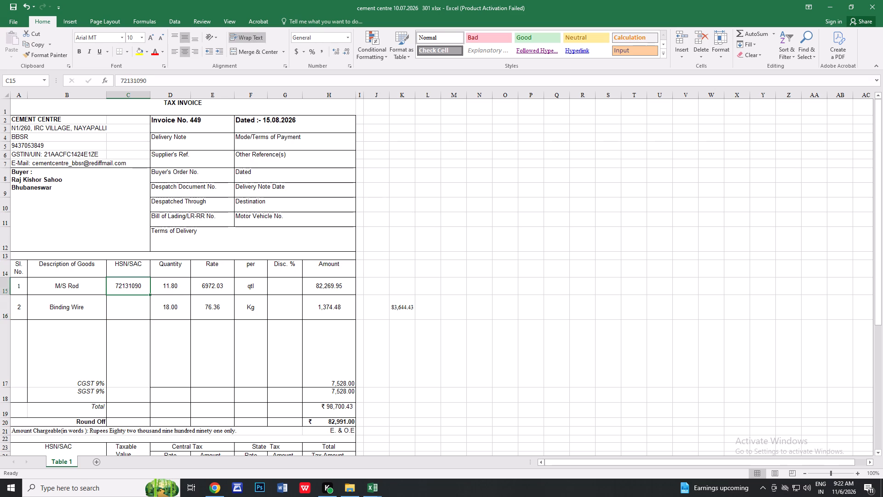
pyautogui.moveTo(148, 294); pyautogui.dragTo(147, 312)
# Set the M/S Rod rate to 6681.
pyautogui.click(215, 281)
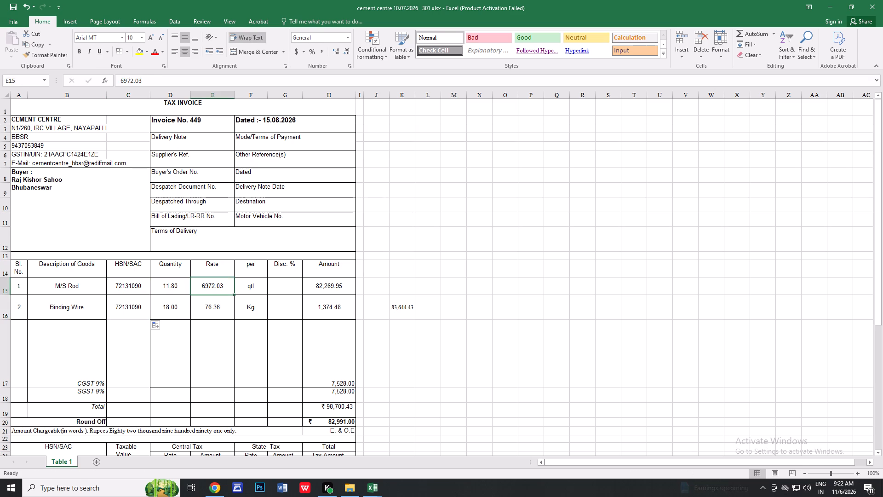
pyautogui.write('6681')
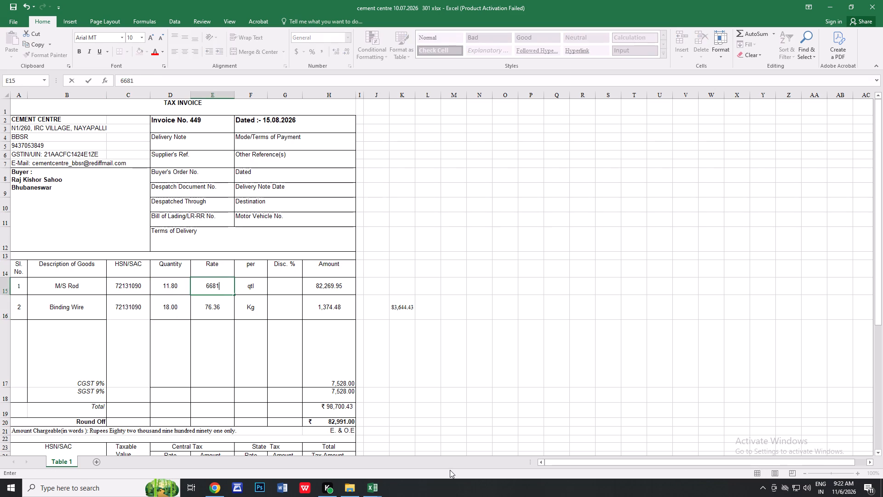
pyautogui.press('Down')
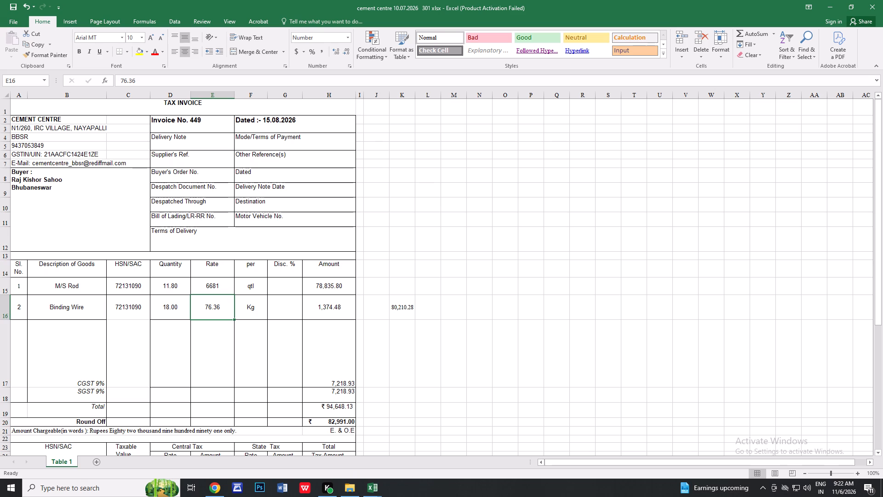
# Set the M/S Rod quantity to 12 qtl.
pyautogui.click(178, 289)
pyautogui.write('12')
pyautogui.click(176, 308)
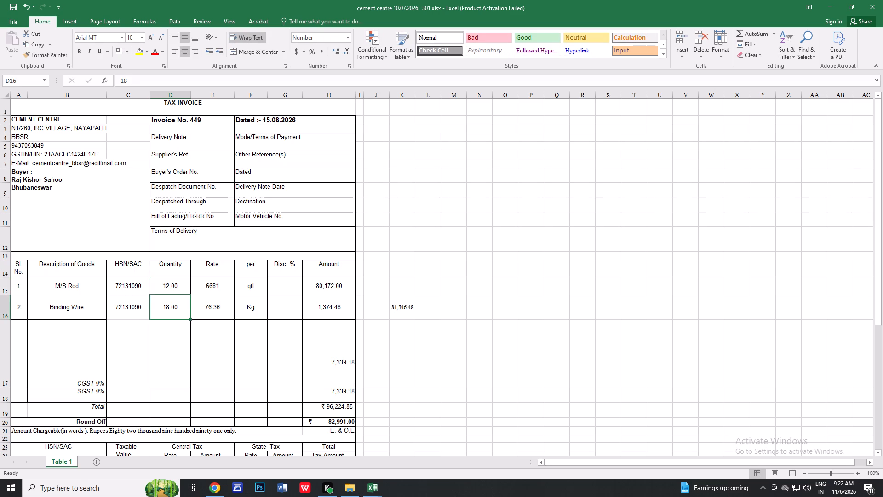
# Set the Round Off amount to 96225.
pyautogui.click(338, 422)
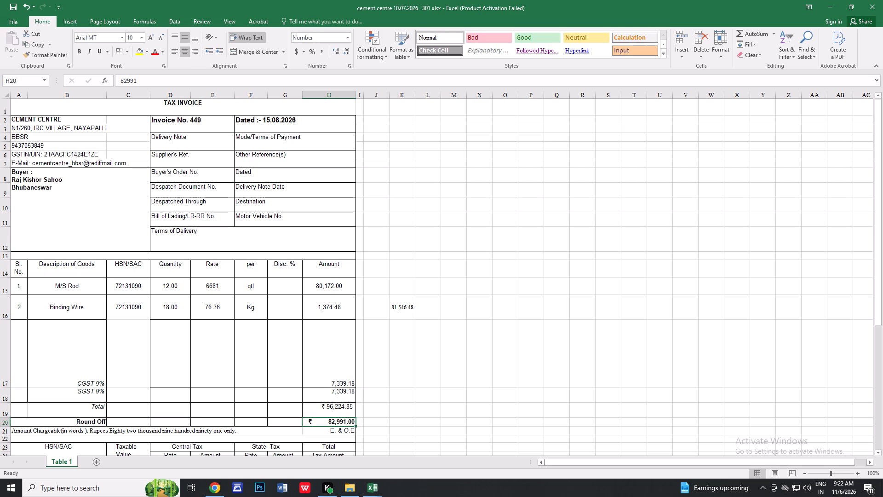
pyautogui.write('96225')
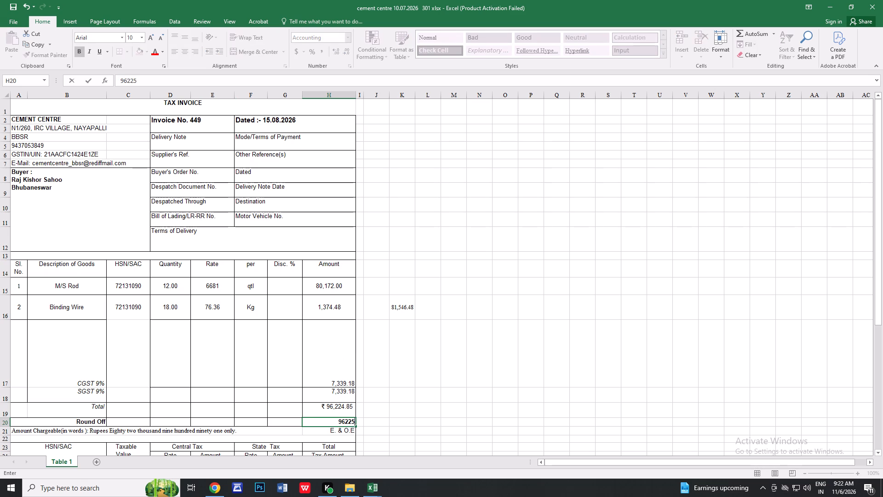
pyautogui.click(529, 383)
# Update the Amount Chargeable in words to read "Rupees Ninety Six Thousand Two Hundred Twenty Five only.".
pyautogui.scroll(-1, 512, 384)
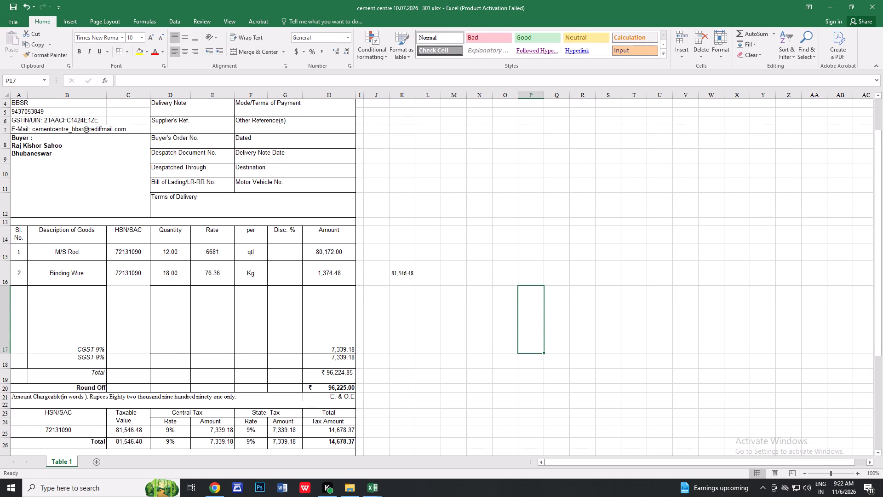
pyautogui.doubleClick(137, 399)
pyautogui.press('Left')
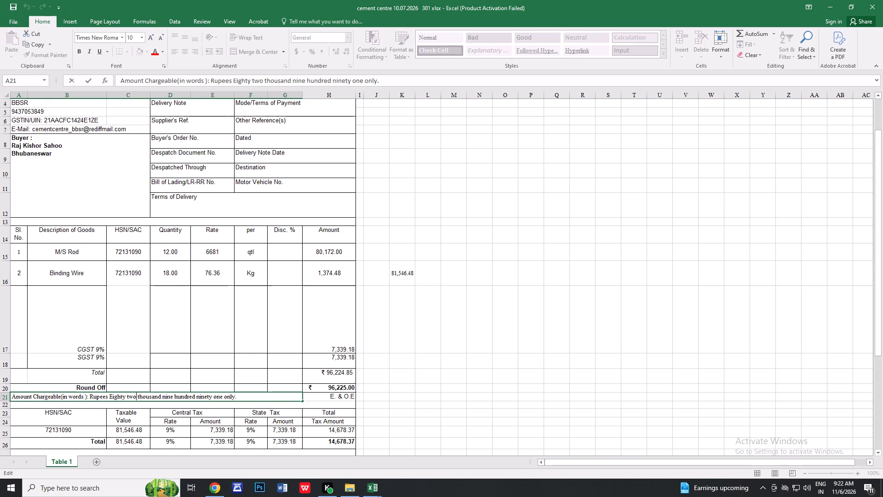
pyautogui.press('BackSpace')
pyautogui.press('BackSpace')
pyautogui.press('BackSpace')
pyautogui.press('BackSpace')
pyautogui.press('BackSpace')
pyautogui.press('BackSpace')
pyautogui.press('BackSpace')
pyautogui.press('BackSpace')
pyautogui.press('BackSpace')
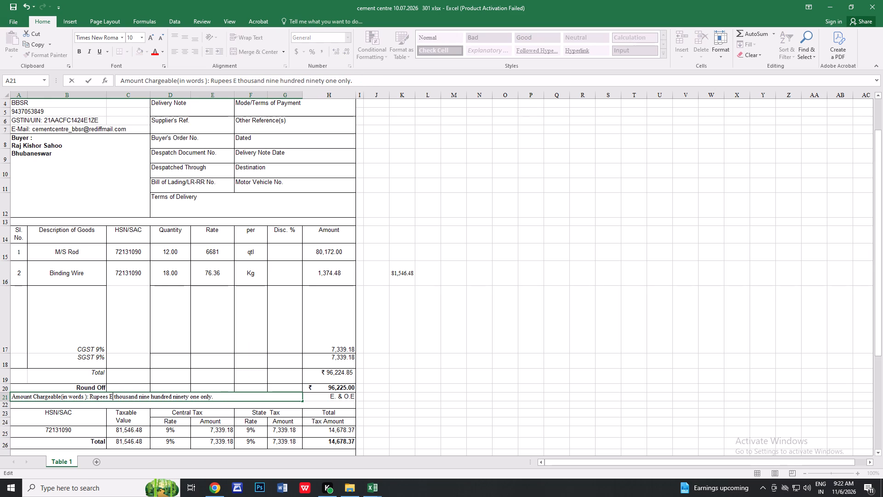
pyautogui.press('BackSpace')
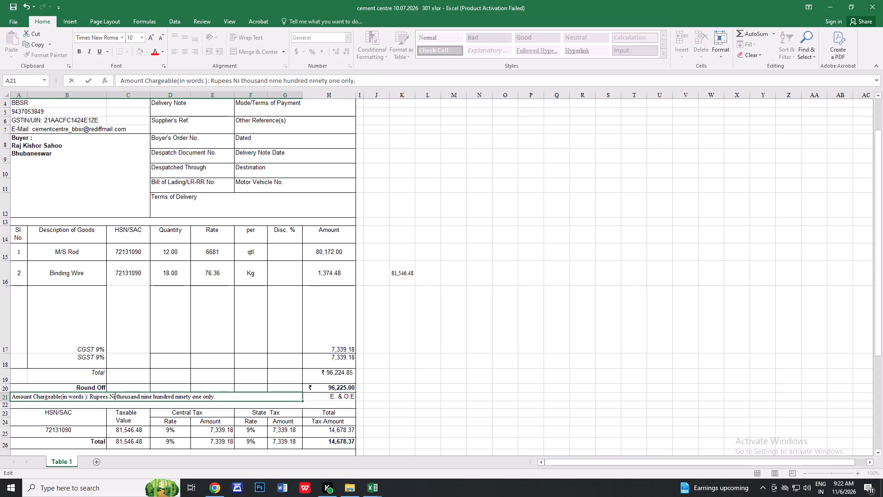
pyautogui.write('ety')
pyautogui.press('space')
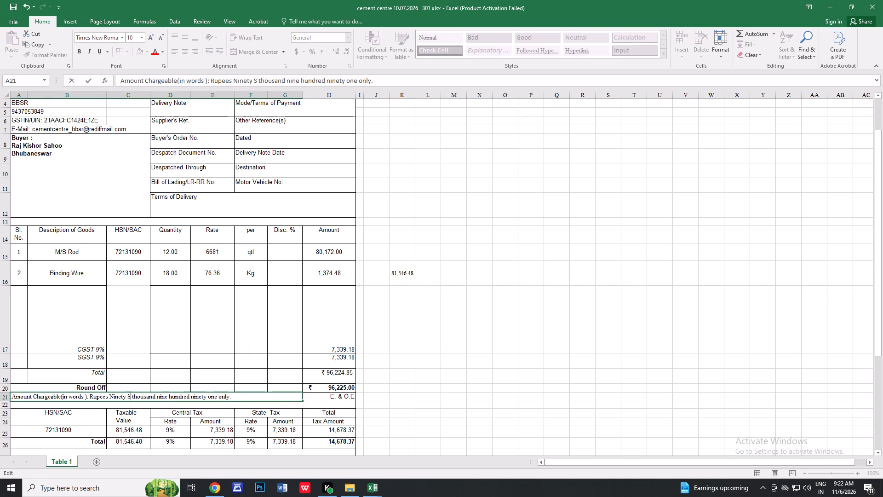
pyautogui.write('ix')
pyautogui.press('Right')
pyautogui.press('Right')
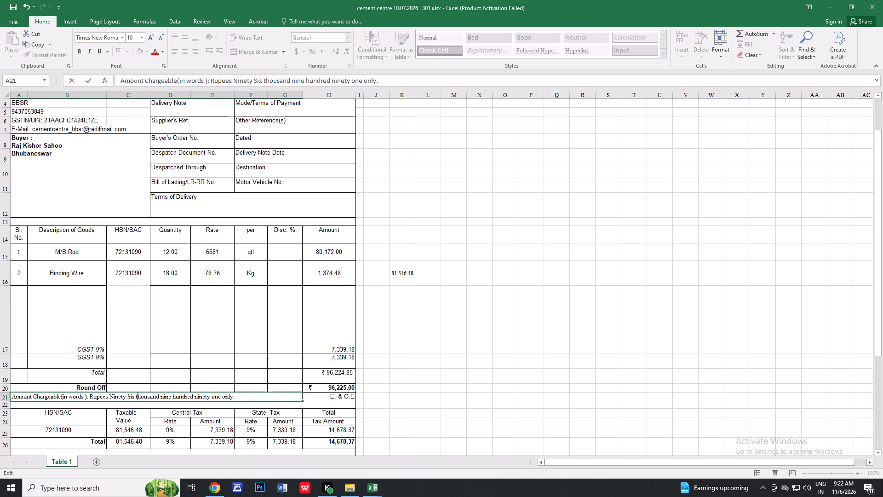
pyautogui.press('Right')
pyautogui.press('Left')
pyautogui.press('Right')
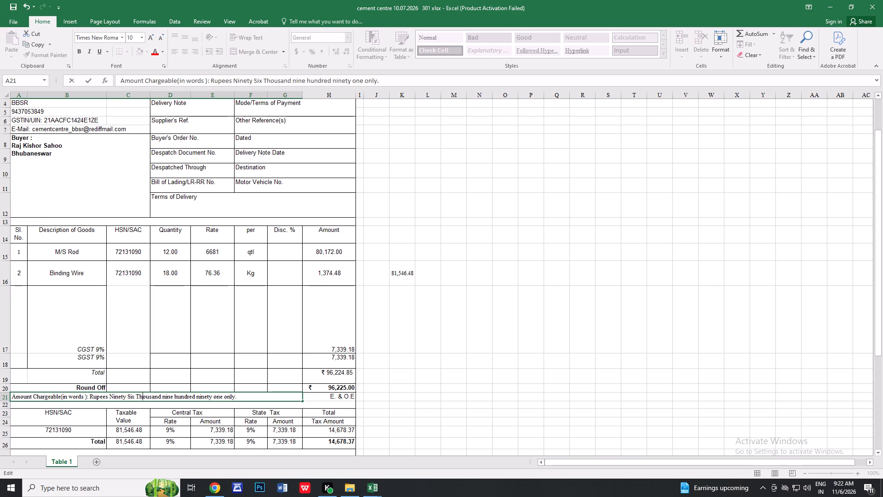
pyautogui.press('Right')
pyautogui.press('Right')
pyautogui.press('Right')
pyautogui.press('Right')
pyautogui.press('Right')
pyautogui.press('Right')
pyautogui.press('Right')
pyautogui.press('Right')
pyautogui.press('Right')
pyautogui.press('Right')
pyautogui.press('Right')
pyautogui.press('Right')
pyautogui.press('Left')
pyautogui.press('BackSpace')
pyautogui.press('BackSpace')
pyautogui.press('BackSpace')
pyautogui.press('BackSpace')
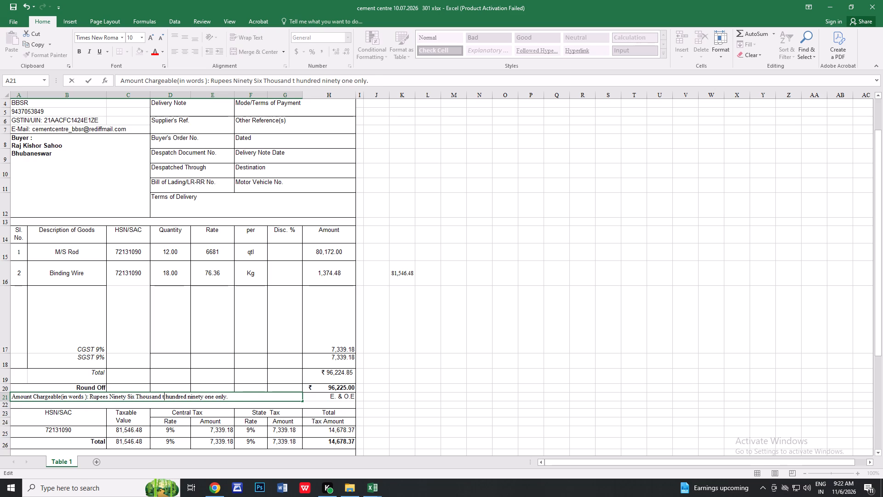
pyautogui.press('Right')
pyautogui.press('Right')
pyautogui.press('Right')
pyautogui.press('Right')
pyautogui.press('Right')
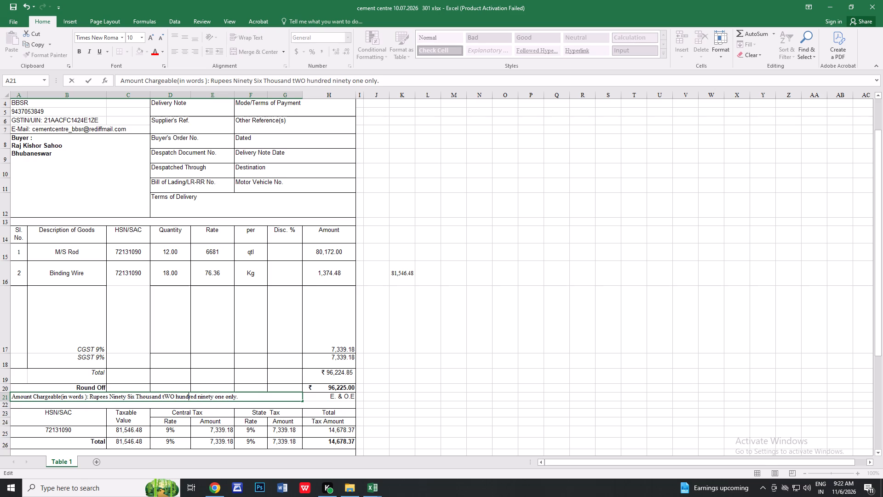
pyautogui.press('Left')
pyautogui.press('Left')
pyautogui.press('Left')
pyautogui.press('Left')
pyautogui.press('Left')
pyautogui.press('BackSpace')
pyautogui.press('BackSpace')
pyautogui.press('BackSpace')
pyautogui.press('t')
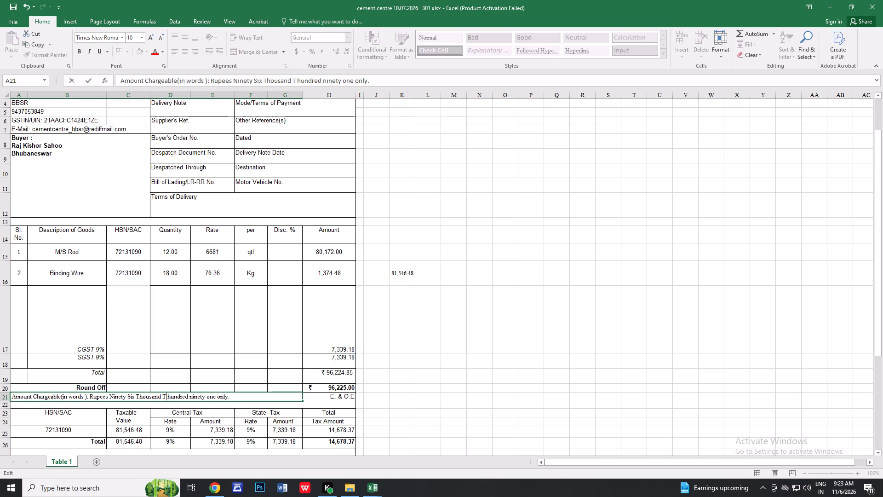
pyautogui.write('wo')
pyautogui.press('Right')
pyautogui.press('Right')
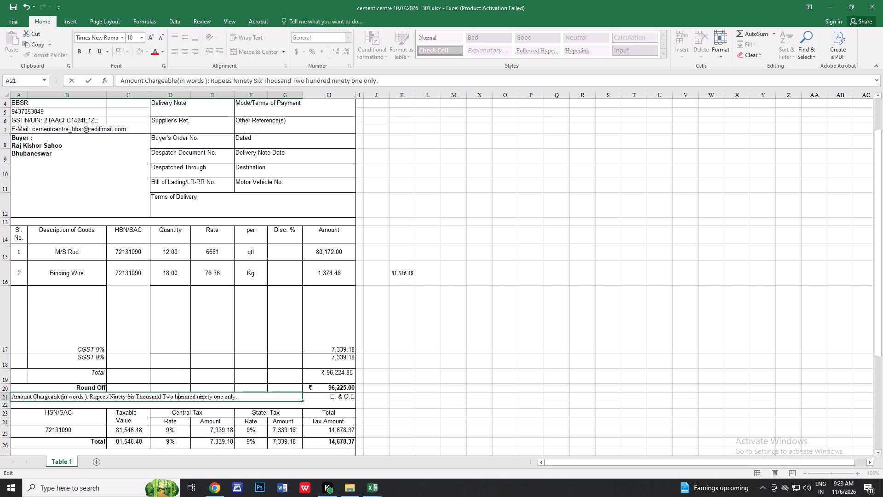
pyautogui.press('Right')
pyautogui.press('Right')
pyautogui.press('Right')
pyautogui.press('Right')
pyautogui.press('Right')
pyautogui.press('Right')
pyautogui.press('Right')
pyautogui.press('Right')
pyautogui.press('Right')
pyautogui.press('Right')
pyautogui.press('Right')
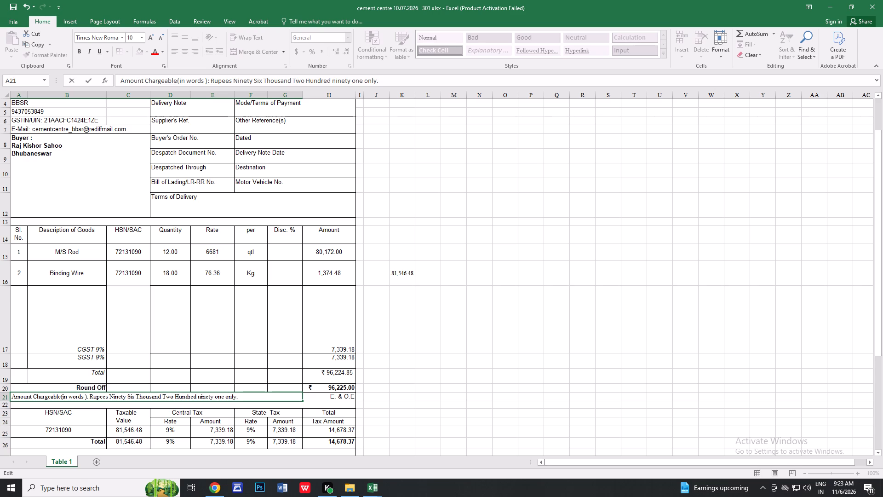
pyautogui.press('Right')
pyautogui.press('Right')
pyautogui.press('Right')
pyautogui.press('Right')
pyautogui.press('Right')
pyautogui.press('Right')
pyautogui.press('Right')
pyautogui.press('BackSpace')
pyautogui.press('BackSpace')
pyautogui.press('BackSpace')
pyautogui.press('BackSpace')
pyautogui.press('BackSpace')
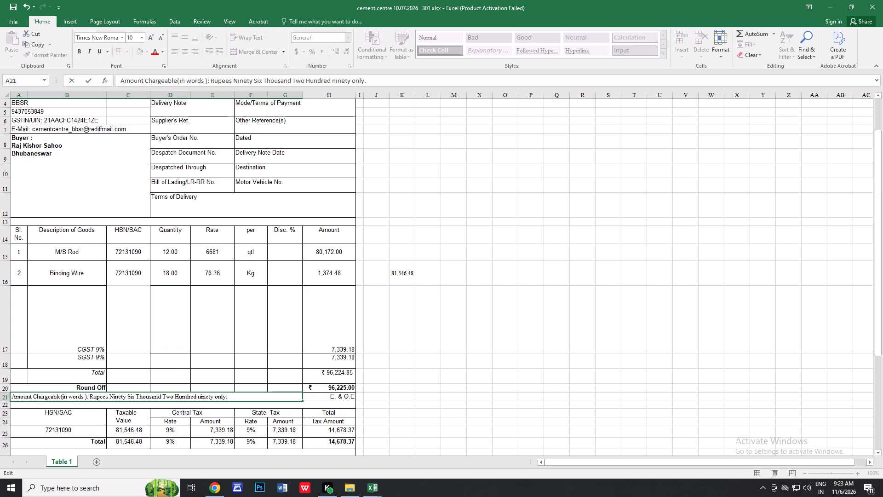
pyautogui.press('BackSpace')
pyautogui.press('BackSpace')
pyautogui.press('BackSpace')
pyautogui.press('BackSpace')
pyautogui.press('BackSpace')
pyautogui.press('BackSpace')
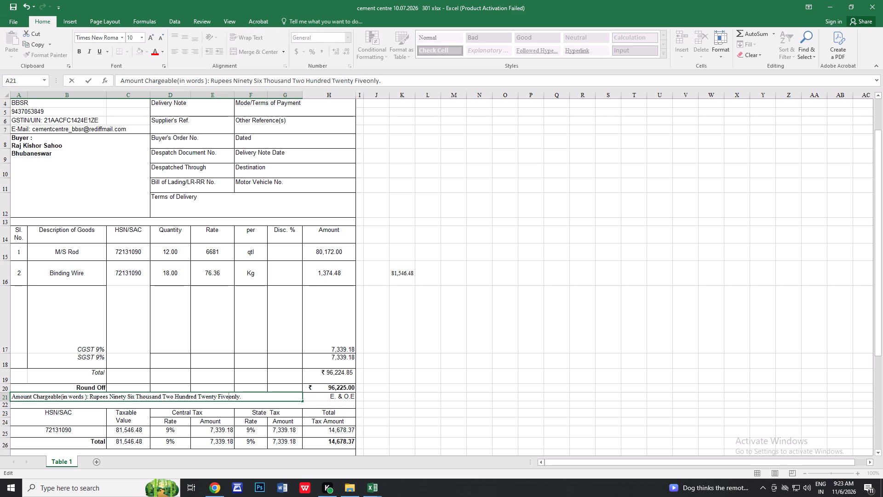
pyautogui.press('space')
pyautogui.click(468, 359)
# Change the start of the Tax Amount in words to "Rupees Fourteen Thousand".
pyautogui.scroll(-3, 469, 359)
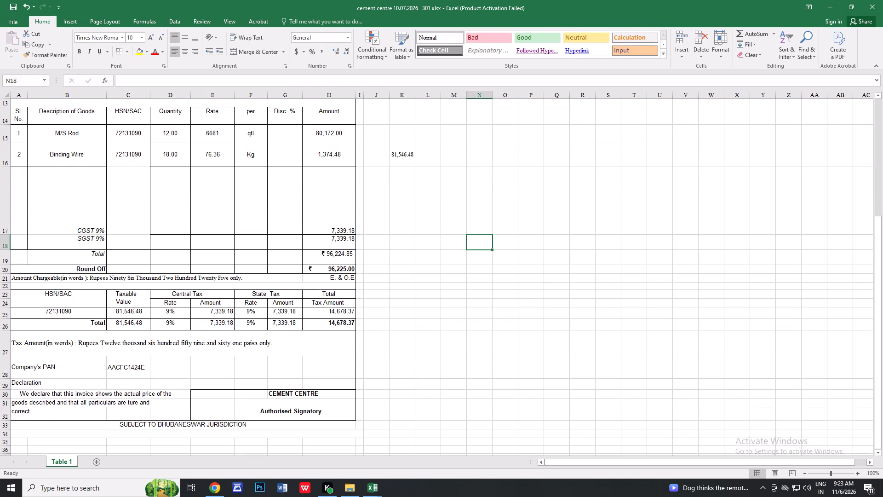
pyautogui.click(119, 346)
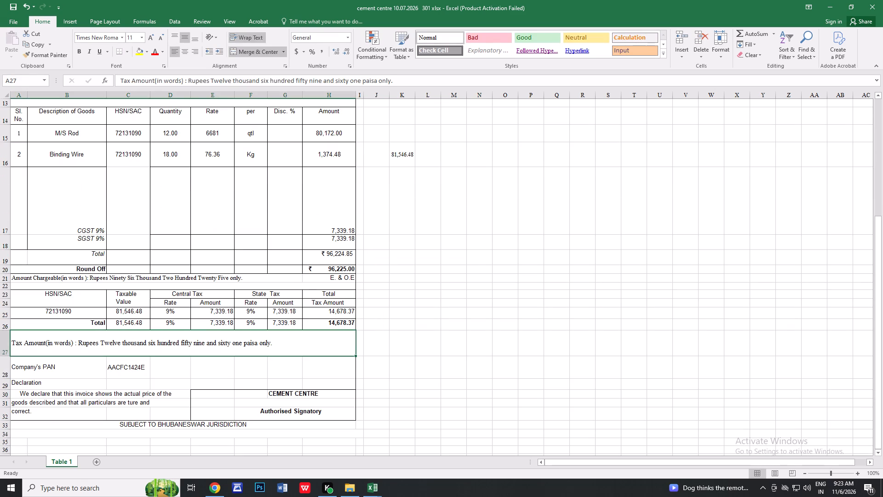
pyautogui.doubleClick(120, 347)
pyautogui.press('BackSpace')
pyautogui.press('BackSpace')
pyautogui.press('BackSpace')
pyautogui.press('BackSpace')
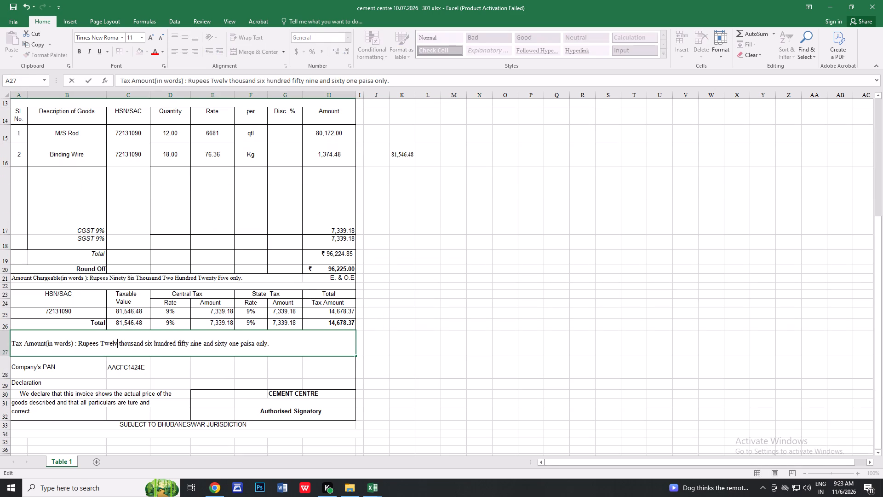
pyautogui.press('BackSpace')
pyautogui.press('BackSpace')
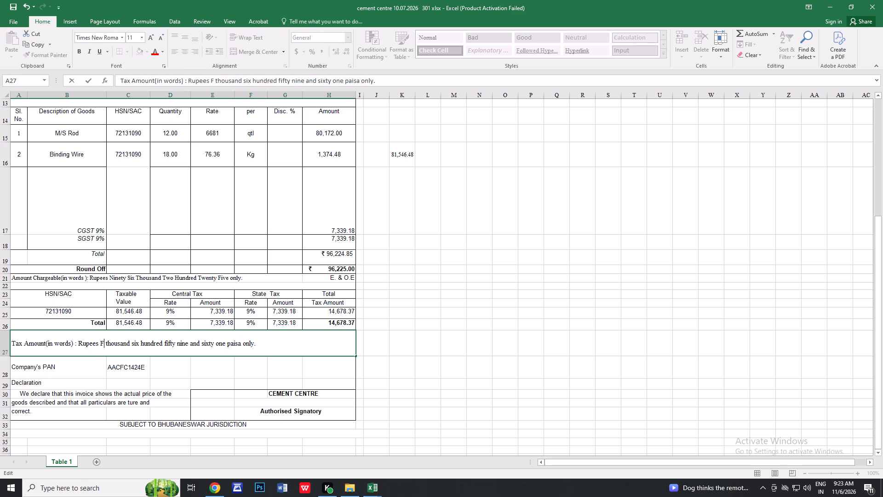
pyautogui.press('i')
pyautogui.press('BackSpace')
pyautogui.write('pourteen')
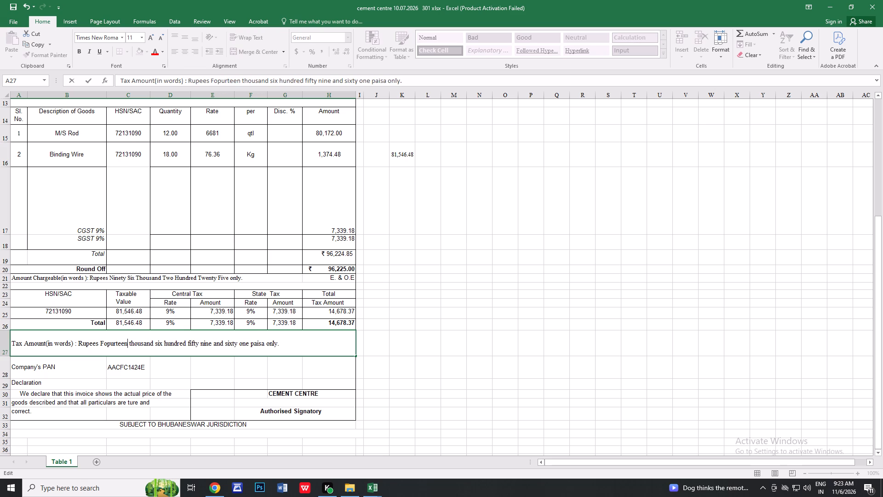
pyautogui.press('Right')
pyautogui.press('Right')
pyautogui.press('Left')
pyautogui.press('Left')
pyautogui.press('Left')
pyautogui.press('Left')
pyautogui.press('Left')
pyautogui.press('Left')
pyautogui.press('Left')
pyautogui.press('Left')
pyautogui.press('Left')
pyautogui.press('Right')
pyautogui.press('BackSpace')
pyautogui.press('Right')
pyautogui.press('Right')
pyautogui.press('Right')
pyautogui.press('Right')
pyautogui.press('Right')
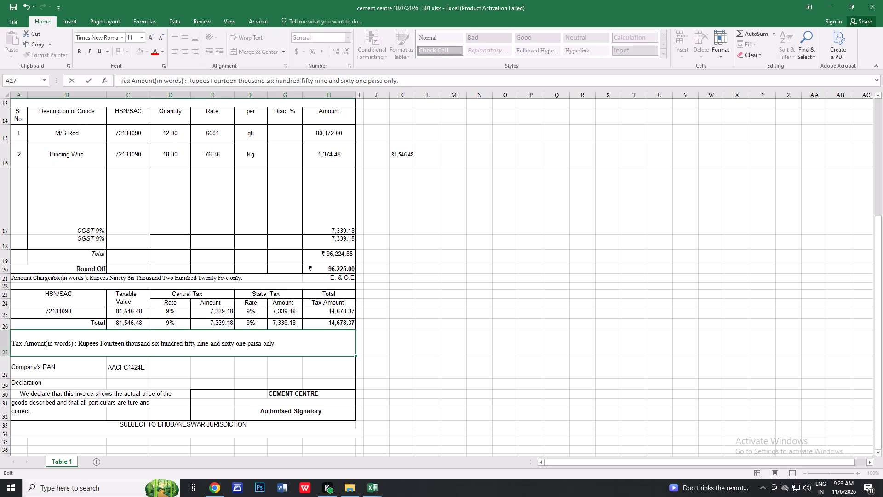
pyautogui.press('Right')
pyautogui.press('Right')
pyautogui.press('Right')
pyautogui.press('Right')
pyautogui.press('Left')
pyautogui.press('BackSpace')
pyautogui.press('t')
# Capitalise "Hundred" in the Tax Amount in words.
pyautogui.press('Right')
pyautogui.press('Right')
pyautogui.press('Right')
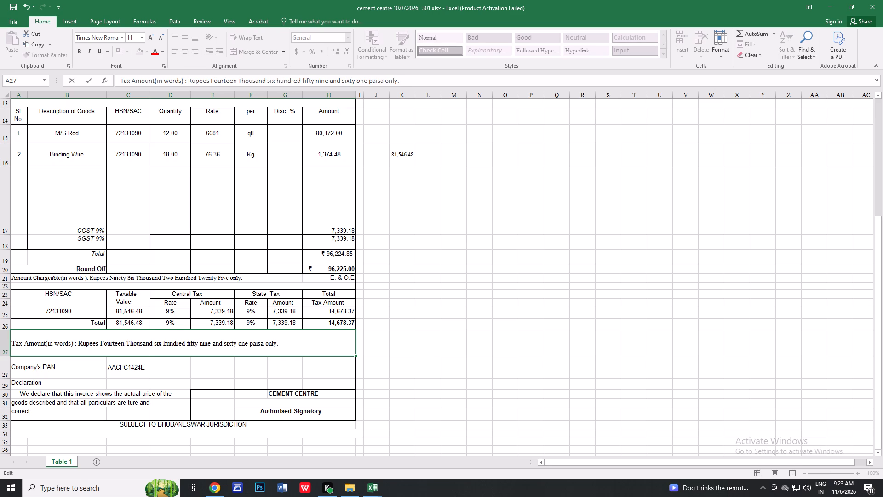
pyautogui.press('Right')
pyautogui.press('Right')
pyautogui.press('Right')
pyautogui.press('Right')
pyautogui.press('Right')
pyautogui.press('Right')
pyautogui.press('Right')
pyautogui.press('Right')
pyautogui.press('Right')
pyautogui.press('Right')
pyautogui.press('BackSpace')
pyautogui.press('h')
# Replace "fifty nine" with "Seventy Eight" in the Tax Amount in words.
pyautogui.press('Right')
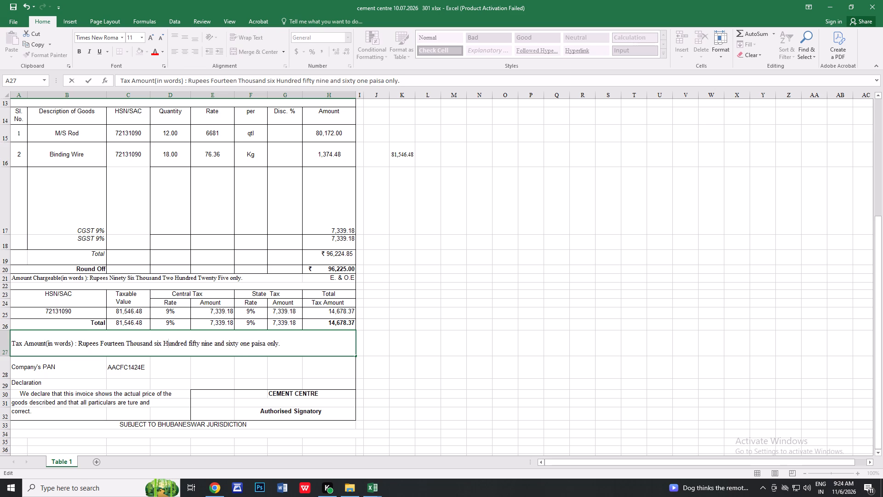
pyautogui.press('Right')
pyautogui.press('Right')
pyautogui.press('Right')
pyautogui.press('Right')
pyautogui.press('Right')
pyautogui.press('Right')
pyautogui.press('Right')
pyautogui.press('Right')
pyautogui.press('Right')
pyautogui.press('Right')
pyautogui.press('Right')
pyautogui.press('Right')
pyautogui.press('Right')
pyautogui.press('Right')
pyautogui.press('Right')
pyautogui.press('Right')
pyautogui.press('Print')
pyautogui.press('BackSpace')
pyautogui.press('BackSpace')
pyautogui.press('BackSpace')
pyautogui.press('BackSpace')
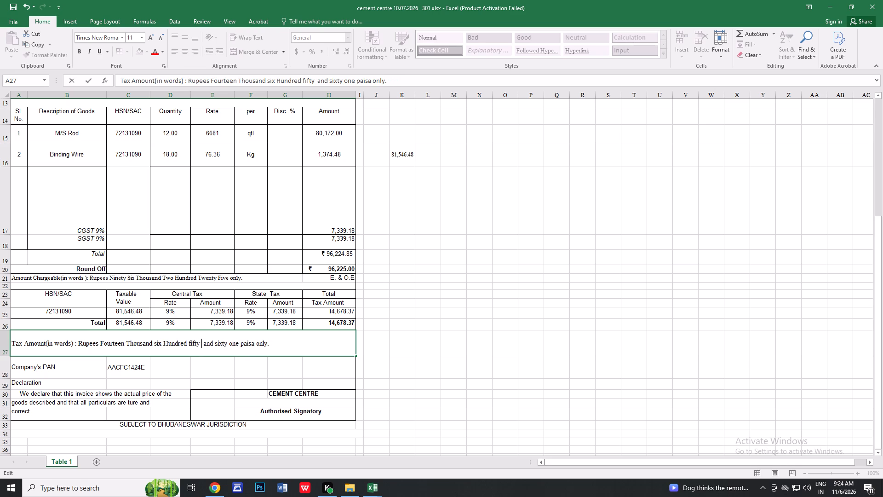
pyautogui.press('BackSpace')
pyautogui.press('BackSpace')
pyautogui.press('BackSpace')
pyautogui.press('BackSpace')
pyautogui.press('BackSpace')
pyautogui.press('BackSpace')
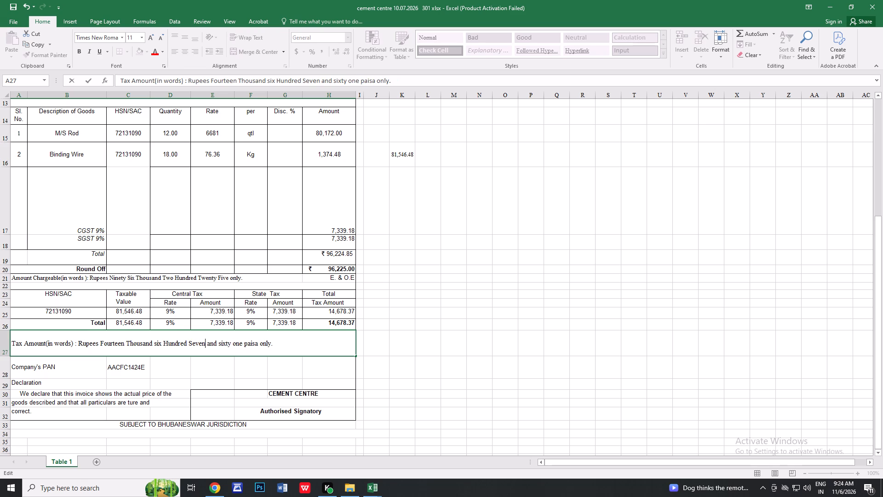
pyautogui.write('ight')
# Change the paisa part of the Tax Amount in words to "thirty seven paisa only.".
pyautogui.press('Right')
pyautogui.press('Right')
pyautogui.press('Right')
pyautogui.press('Right')
pyautogui.press('Right')
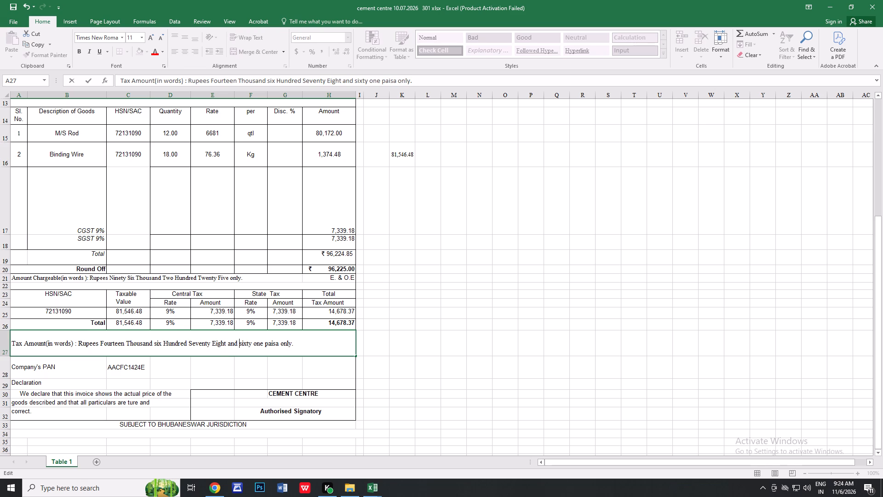
pyautogui.press('Right')
pyautogui.press('Right')
pyautogui.press('Right')
pyautogui.press('Right')
pyautogui.press('Right')
pyautogui.press('Right')
pyautogui.press('Right')
pyautogui.press('Right')
pyautogui.press('Right')
pyautogui.press('Right')
pyautogui.press('Left')
pyautogui.press('BackSpace')
pyautogui.press('BackSpace')
pyautogui.press('BackSpace')
pyautogui.press('BackSpace')
pyautogui.press('BackSpace')
pyautogui.press('BackSpace')
pyautogui.press('BackSpace')
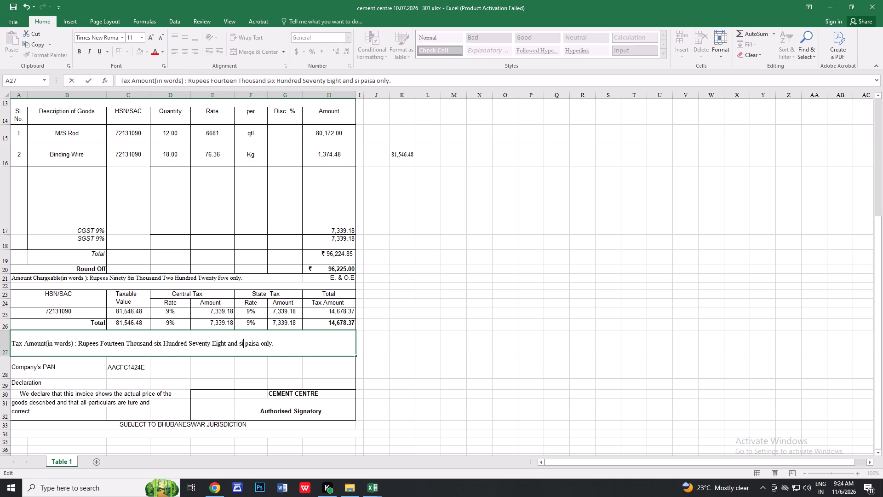
pyautogui.press('BackSpace')
pyautogui.press('BackSpace')
pyautogui.write('thgirty seven')
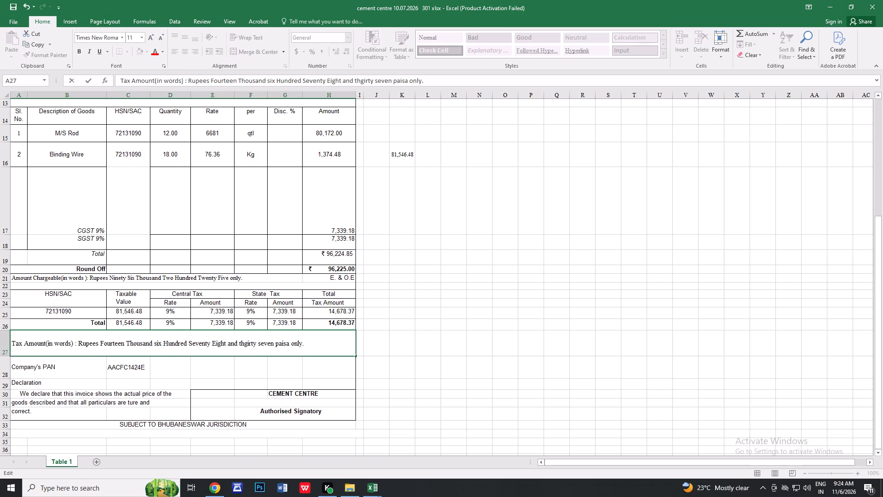
pyautogui.click(247, 347)
pyautogui.press('BackSpace')
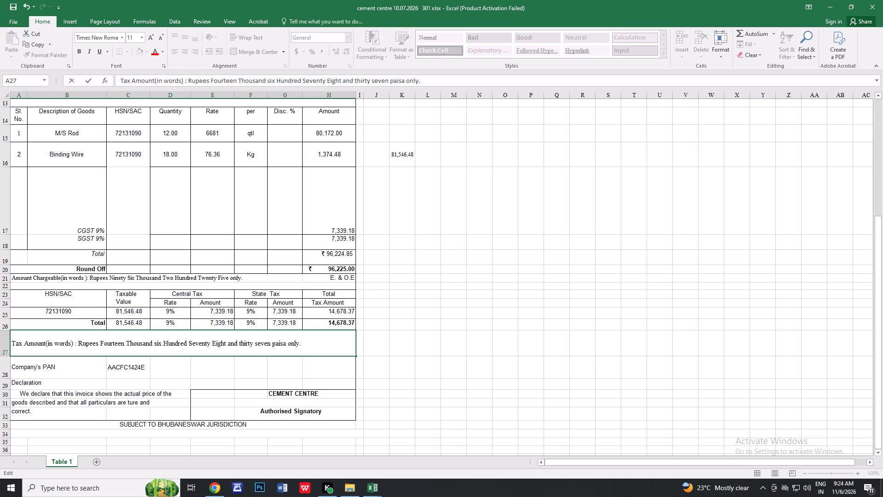
pyautogui.click(469, 298)
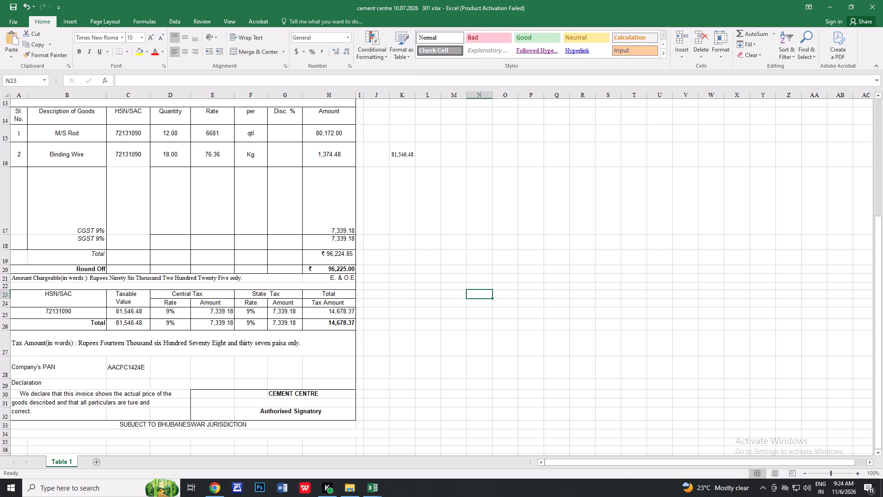
# Preview the invoice printout on the EPSON L3250 with the page range set from 1 to 1.
pyautogui.hotkey('ctrl', 'p')
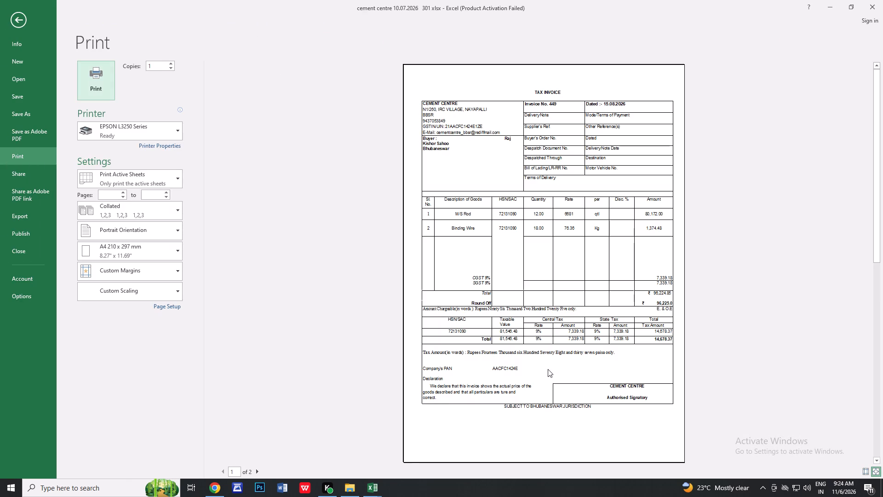
pyautogui.click(122, 189)
pyautogui.click(123, 191)
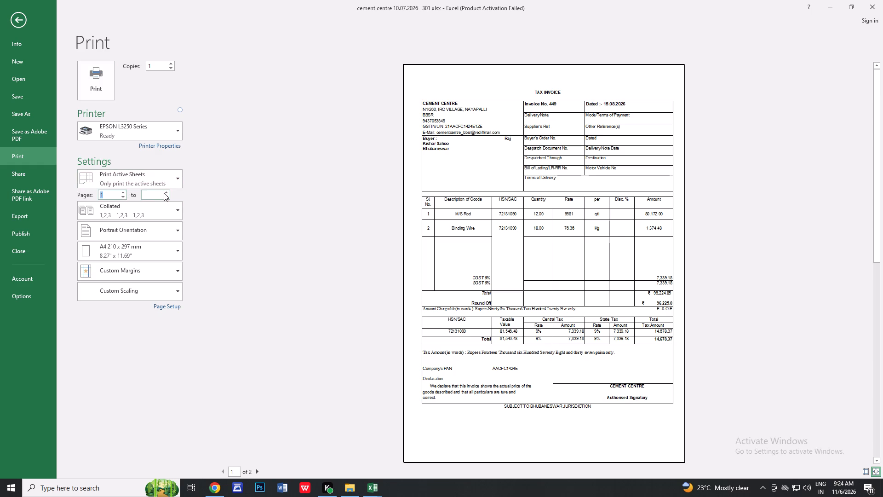
pyautogui.click(164, 193)
pyautogui.click(15, 20)
# Insert five spaces between "Buyer :" and the buyer's name in the Buyer cell.
pyautogui.scroll(5, 263, 190)
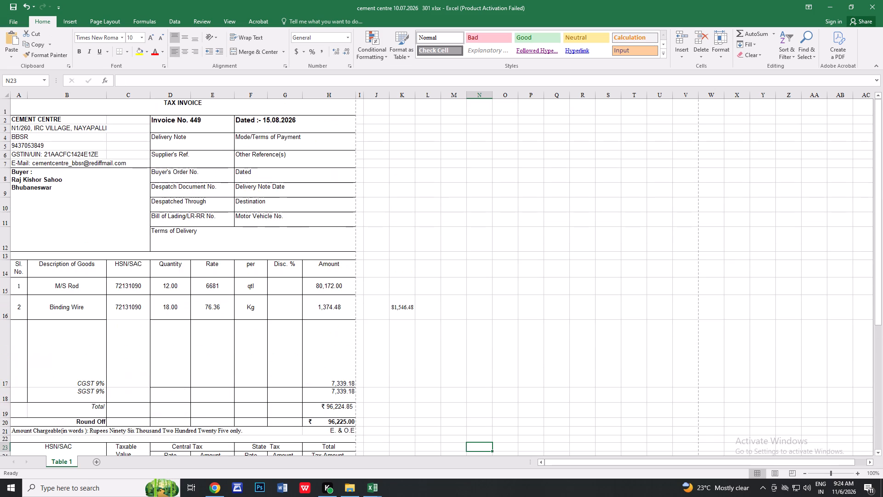
pyautogui.doubleClick(13, 181)
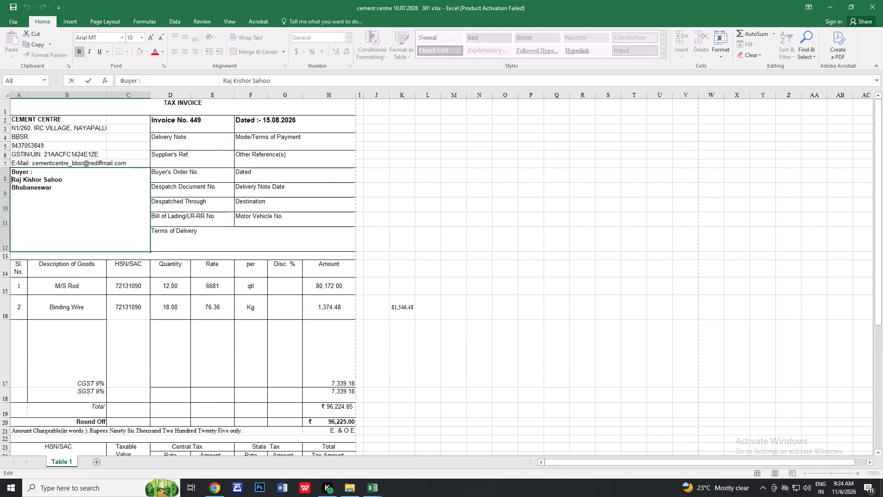
pyautogui.press('space')
pyautogui.press('space')
pyautogui.press('space')
pyautogui.press('space')
pyautogui.press('space')
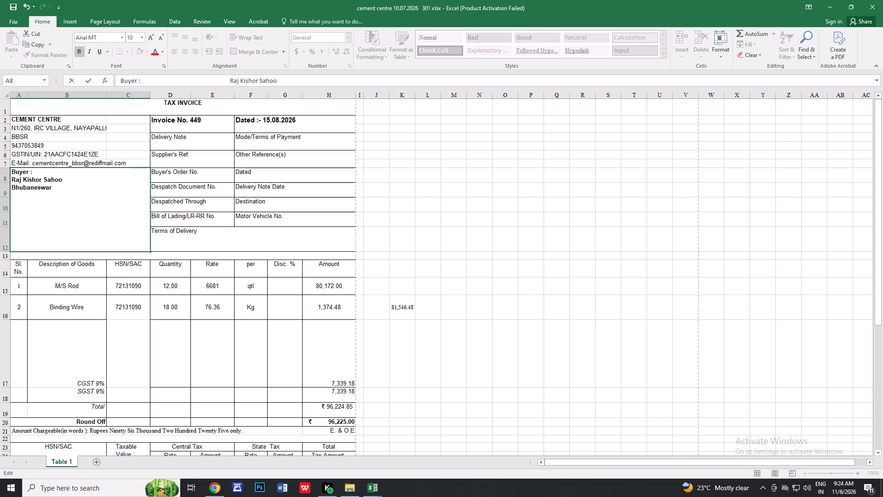
pyautogui.hotkey('ctrl', 'p')
pyautogui.click(499, 238)
pyautogui.hotkey('ctrl', 'p')
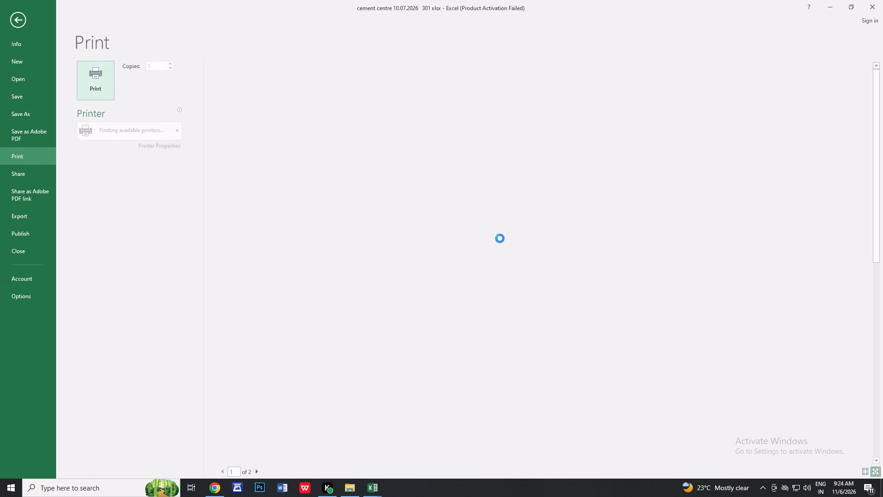
pyautogui.click(26, 23)
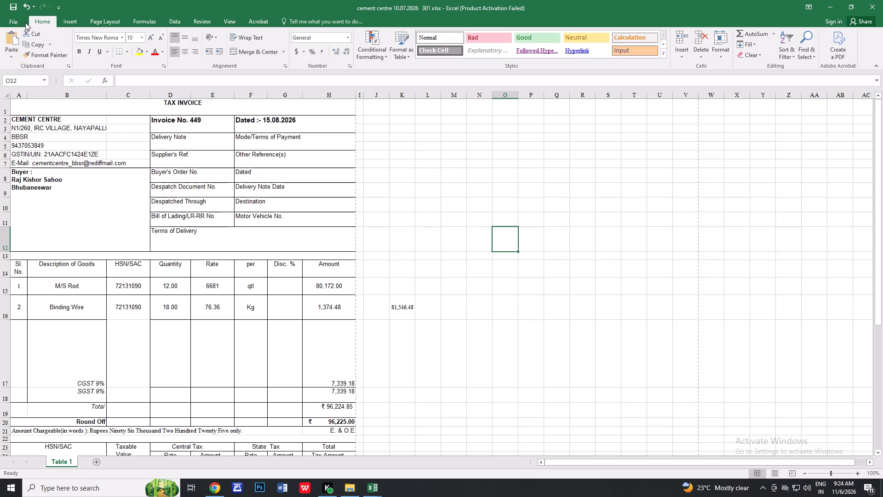
# Insert eleven more spaces between "Buyer :" and the buyer's name in the Buyer cell.
pyautogui.doubleClick(14, 182)
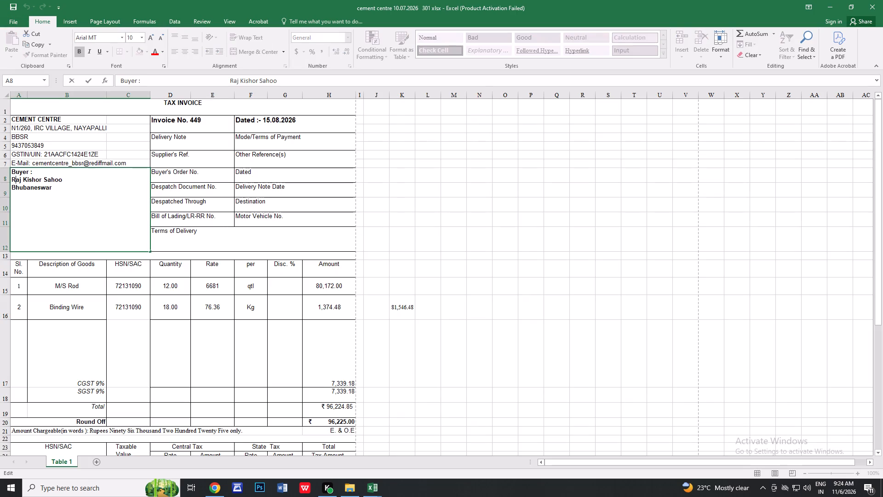
pyautogui.scroll(4, 68, 162)
pyautogui.click(220, 78)
pyautogui.press('space')
pyautogui.press('space')
pyautogui.press('space')
pyautogui.press('space')
pyautogui.press('space')
pyautogui.press('space')
pyautogui.press('space')
pyautogui.press('space')
pyautogui.press('space')
pyautogui.press('space')
pyautogui.press('space')
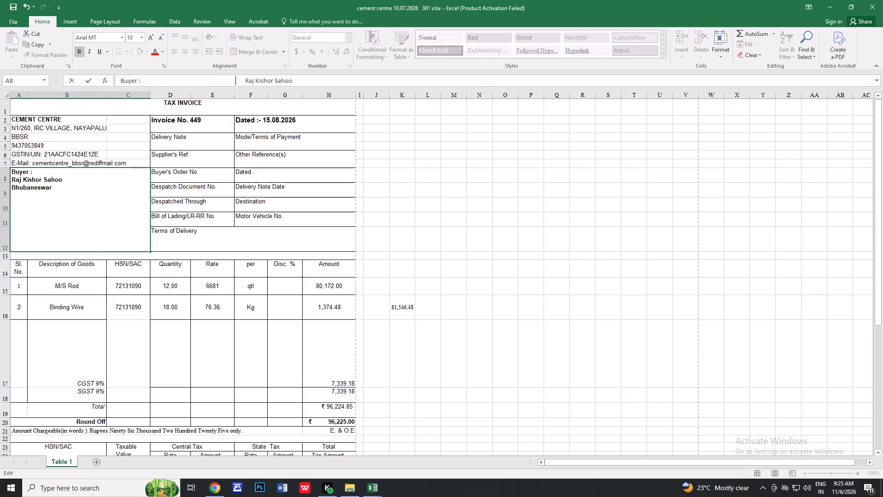
pyautogui.click(518, 215)
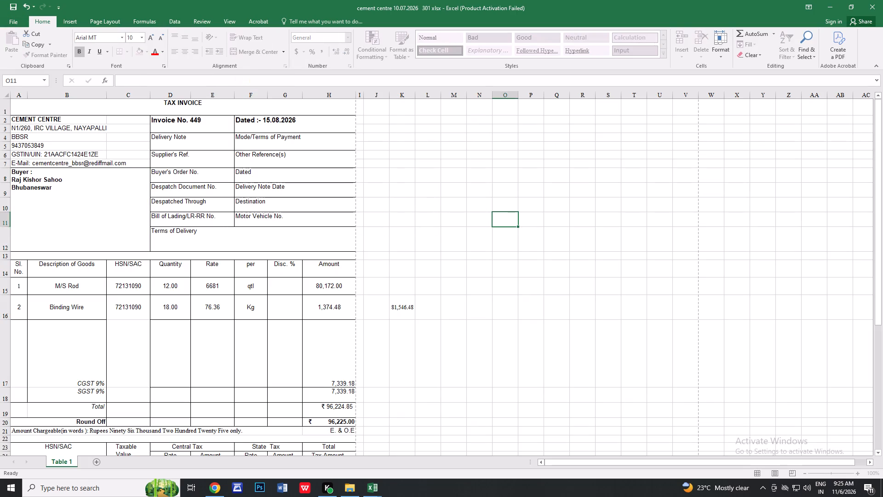
# Print one copy of page 1 of the invoice on the EPSON L3250.
pyautogui.hotkey('ctrl', 'p')
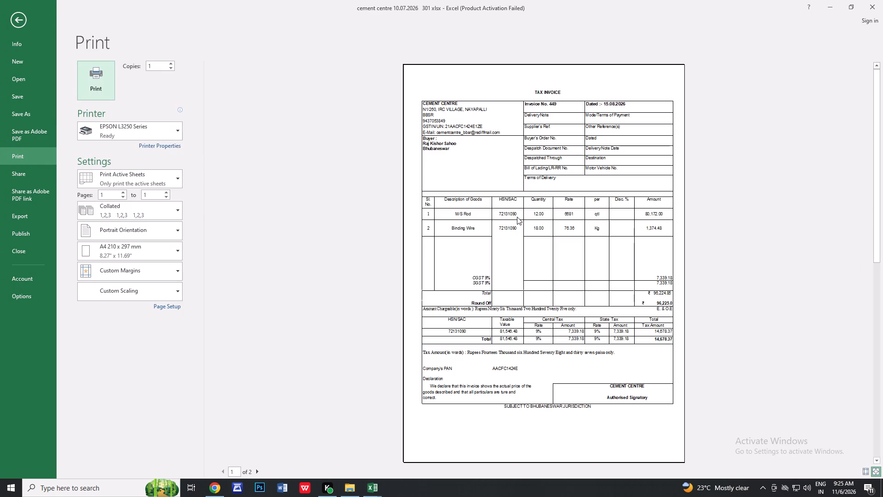
pyautogui.click(96, 89)
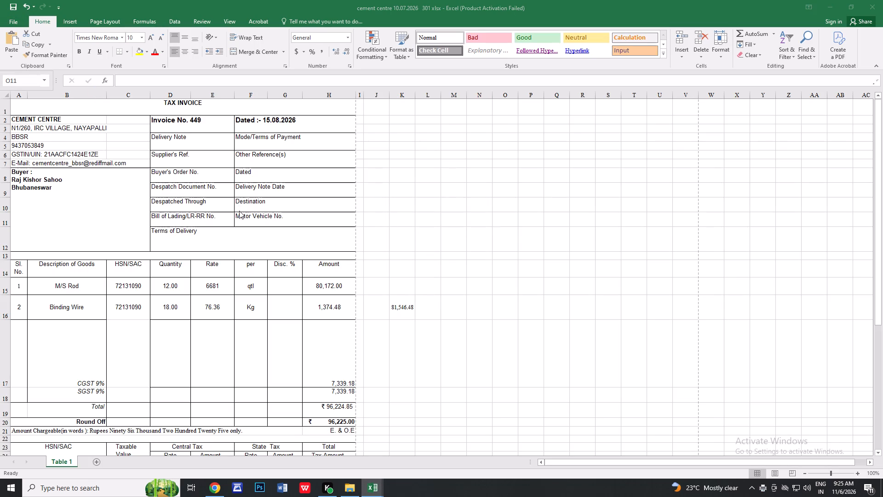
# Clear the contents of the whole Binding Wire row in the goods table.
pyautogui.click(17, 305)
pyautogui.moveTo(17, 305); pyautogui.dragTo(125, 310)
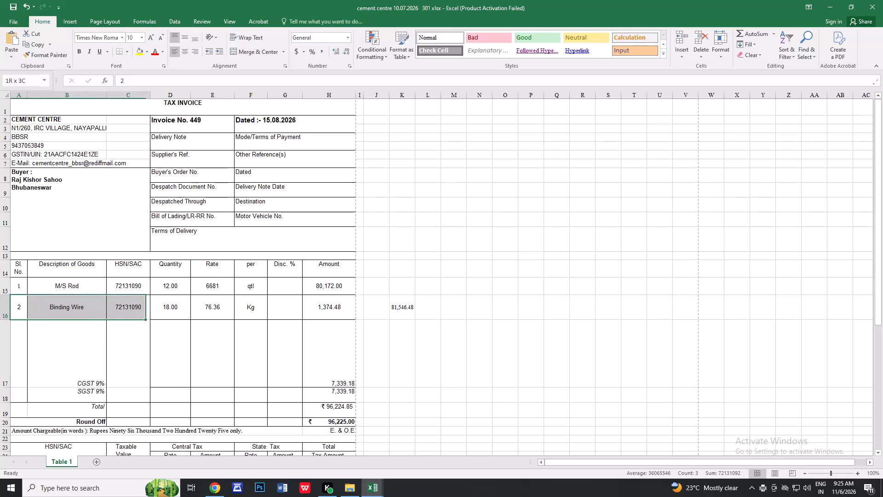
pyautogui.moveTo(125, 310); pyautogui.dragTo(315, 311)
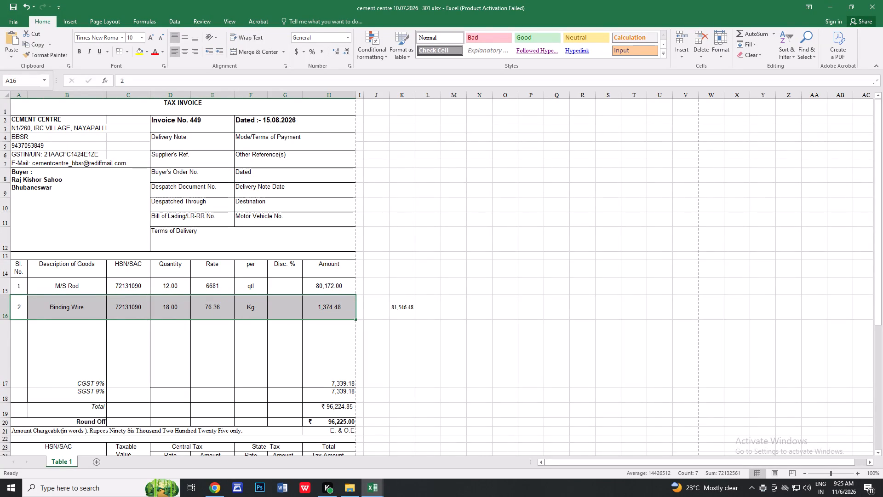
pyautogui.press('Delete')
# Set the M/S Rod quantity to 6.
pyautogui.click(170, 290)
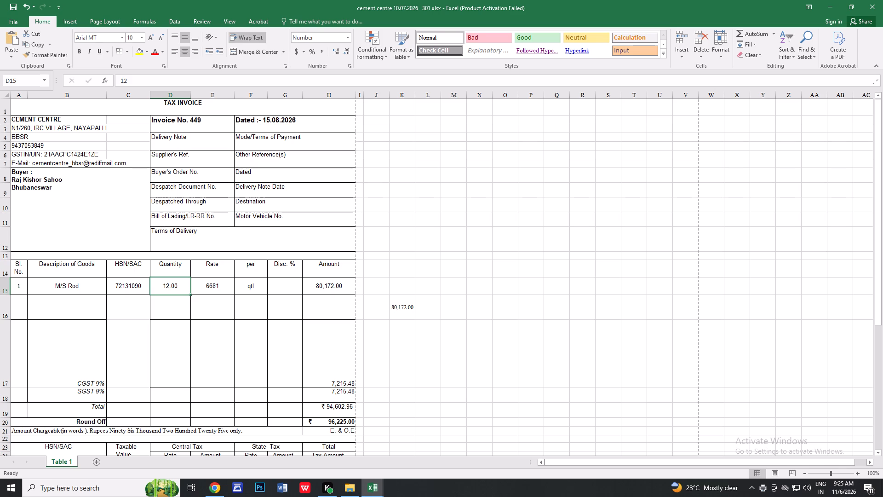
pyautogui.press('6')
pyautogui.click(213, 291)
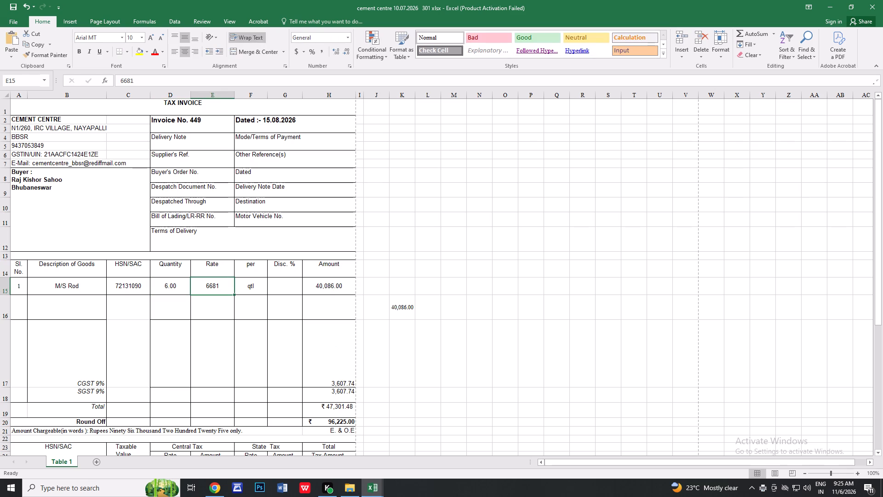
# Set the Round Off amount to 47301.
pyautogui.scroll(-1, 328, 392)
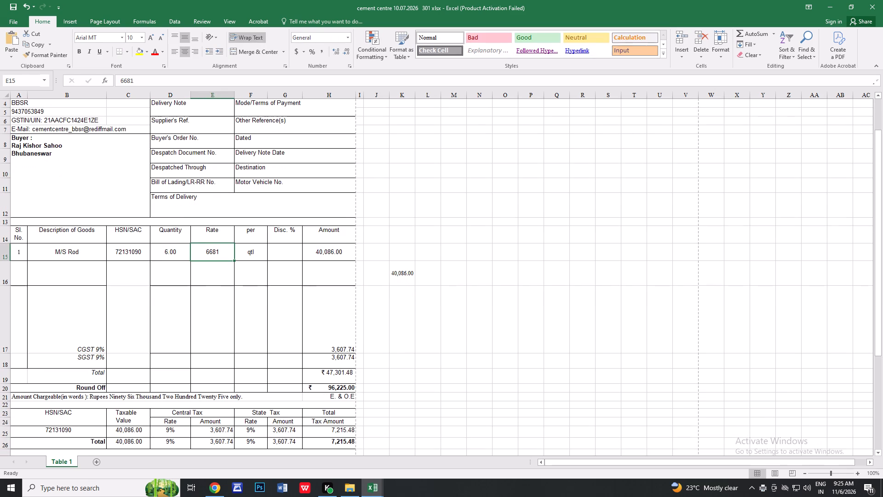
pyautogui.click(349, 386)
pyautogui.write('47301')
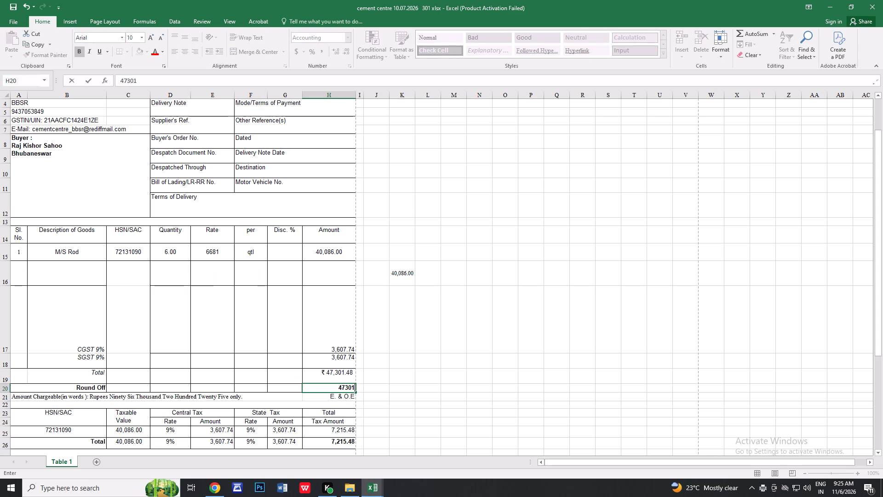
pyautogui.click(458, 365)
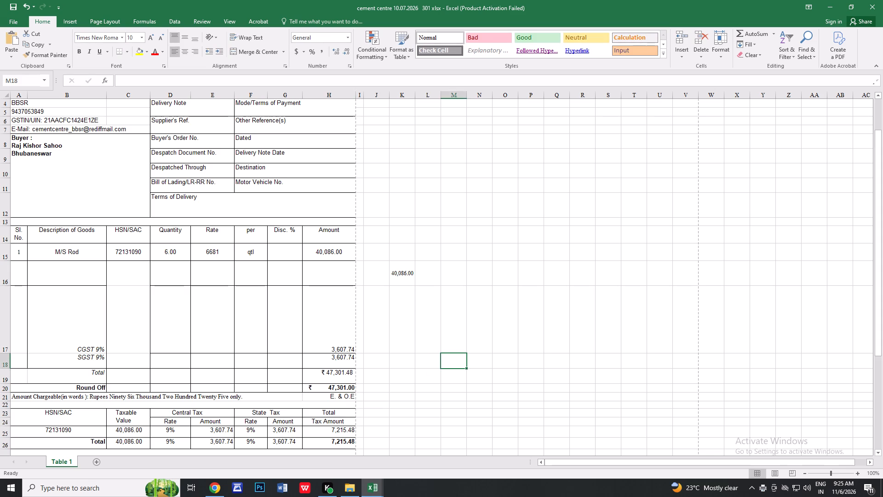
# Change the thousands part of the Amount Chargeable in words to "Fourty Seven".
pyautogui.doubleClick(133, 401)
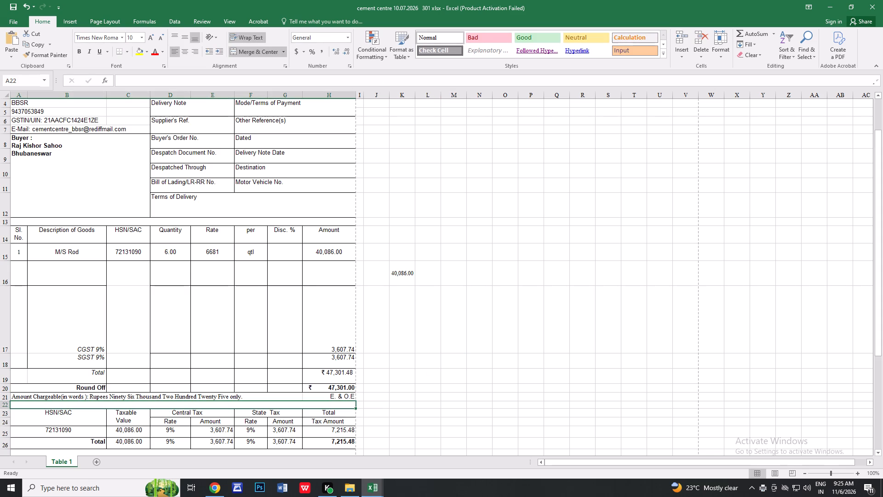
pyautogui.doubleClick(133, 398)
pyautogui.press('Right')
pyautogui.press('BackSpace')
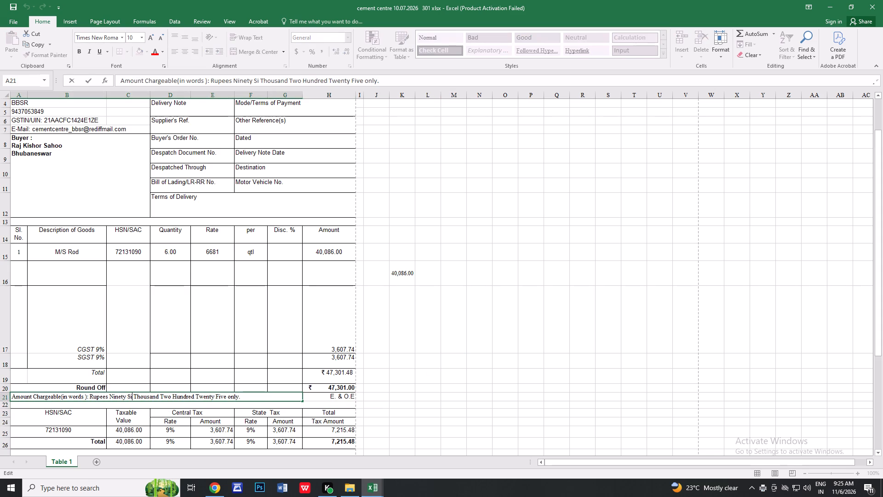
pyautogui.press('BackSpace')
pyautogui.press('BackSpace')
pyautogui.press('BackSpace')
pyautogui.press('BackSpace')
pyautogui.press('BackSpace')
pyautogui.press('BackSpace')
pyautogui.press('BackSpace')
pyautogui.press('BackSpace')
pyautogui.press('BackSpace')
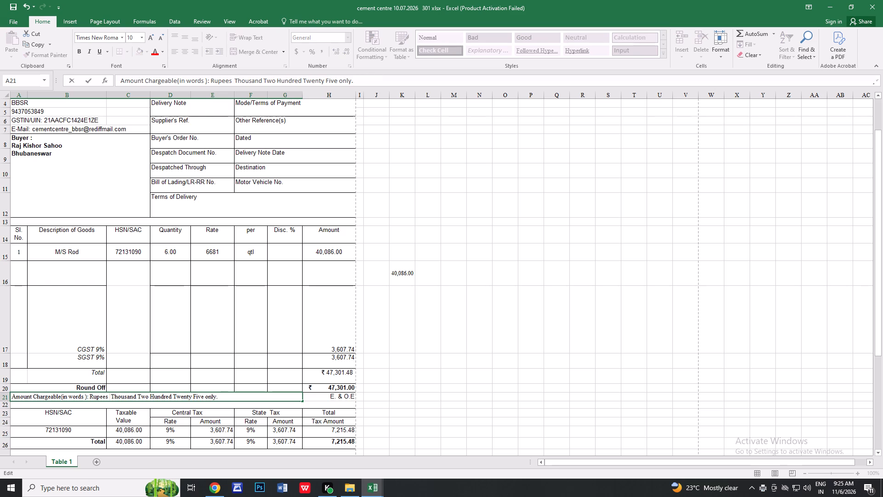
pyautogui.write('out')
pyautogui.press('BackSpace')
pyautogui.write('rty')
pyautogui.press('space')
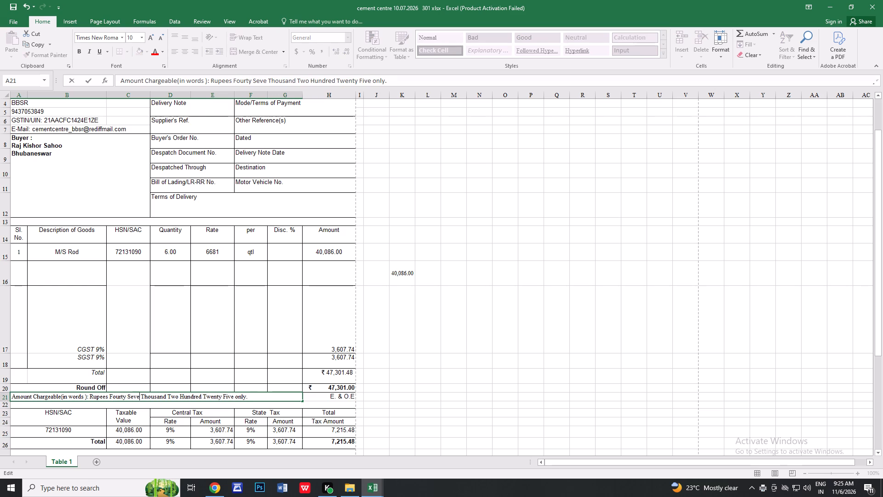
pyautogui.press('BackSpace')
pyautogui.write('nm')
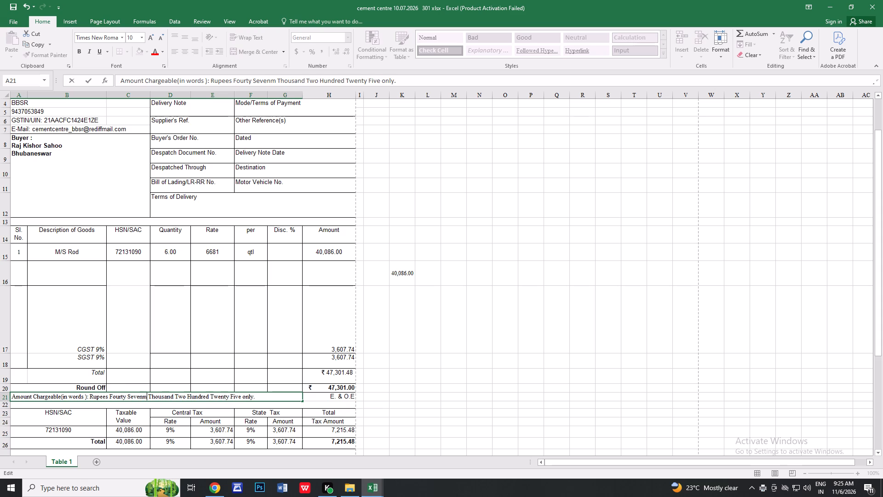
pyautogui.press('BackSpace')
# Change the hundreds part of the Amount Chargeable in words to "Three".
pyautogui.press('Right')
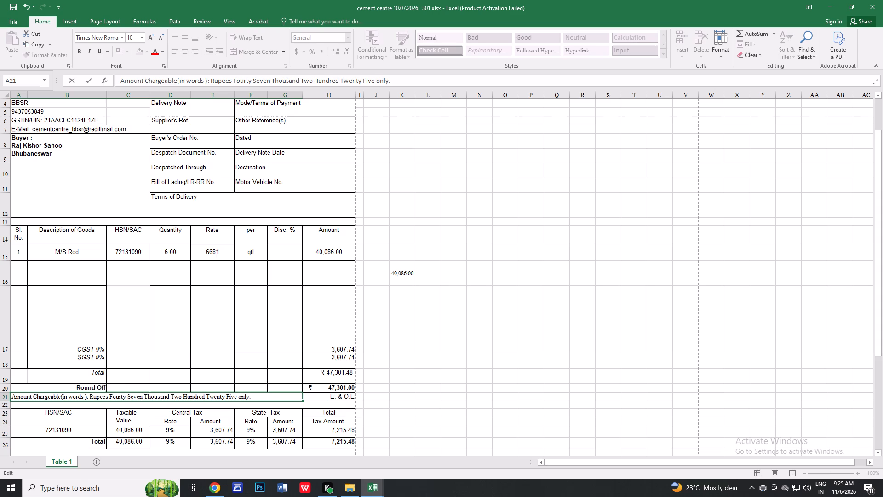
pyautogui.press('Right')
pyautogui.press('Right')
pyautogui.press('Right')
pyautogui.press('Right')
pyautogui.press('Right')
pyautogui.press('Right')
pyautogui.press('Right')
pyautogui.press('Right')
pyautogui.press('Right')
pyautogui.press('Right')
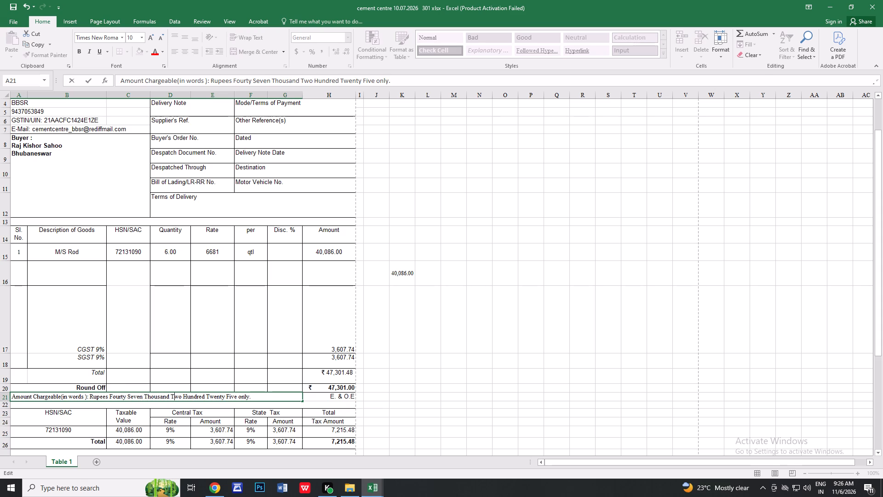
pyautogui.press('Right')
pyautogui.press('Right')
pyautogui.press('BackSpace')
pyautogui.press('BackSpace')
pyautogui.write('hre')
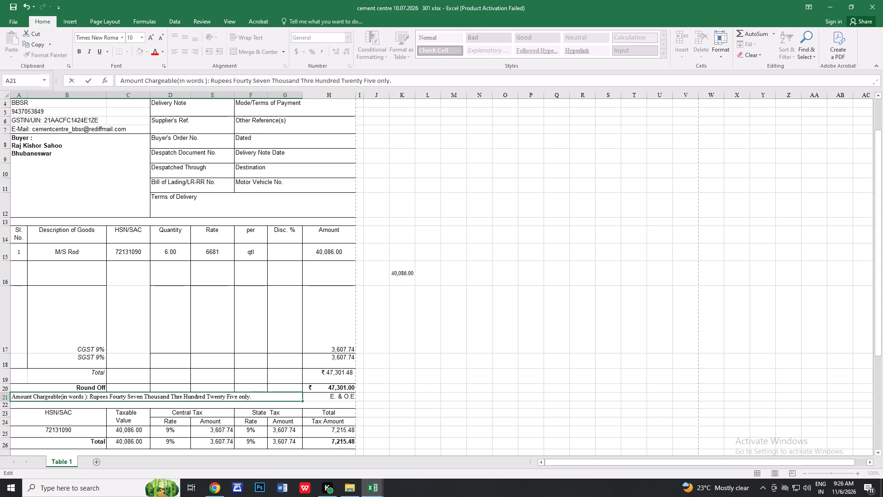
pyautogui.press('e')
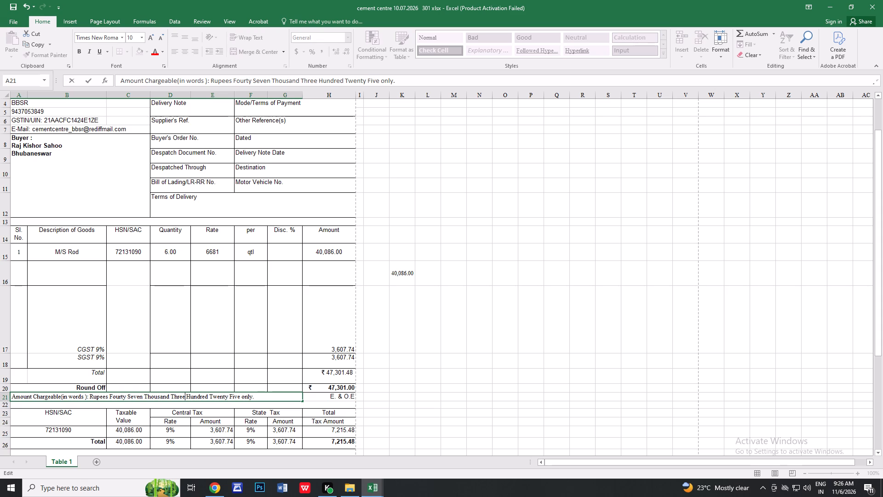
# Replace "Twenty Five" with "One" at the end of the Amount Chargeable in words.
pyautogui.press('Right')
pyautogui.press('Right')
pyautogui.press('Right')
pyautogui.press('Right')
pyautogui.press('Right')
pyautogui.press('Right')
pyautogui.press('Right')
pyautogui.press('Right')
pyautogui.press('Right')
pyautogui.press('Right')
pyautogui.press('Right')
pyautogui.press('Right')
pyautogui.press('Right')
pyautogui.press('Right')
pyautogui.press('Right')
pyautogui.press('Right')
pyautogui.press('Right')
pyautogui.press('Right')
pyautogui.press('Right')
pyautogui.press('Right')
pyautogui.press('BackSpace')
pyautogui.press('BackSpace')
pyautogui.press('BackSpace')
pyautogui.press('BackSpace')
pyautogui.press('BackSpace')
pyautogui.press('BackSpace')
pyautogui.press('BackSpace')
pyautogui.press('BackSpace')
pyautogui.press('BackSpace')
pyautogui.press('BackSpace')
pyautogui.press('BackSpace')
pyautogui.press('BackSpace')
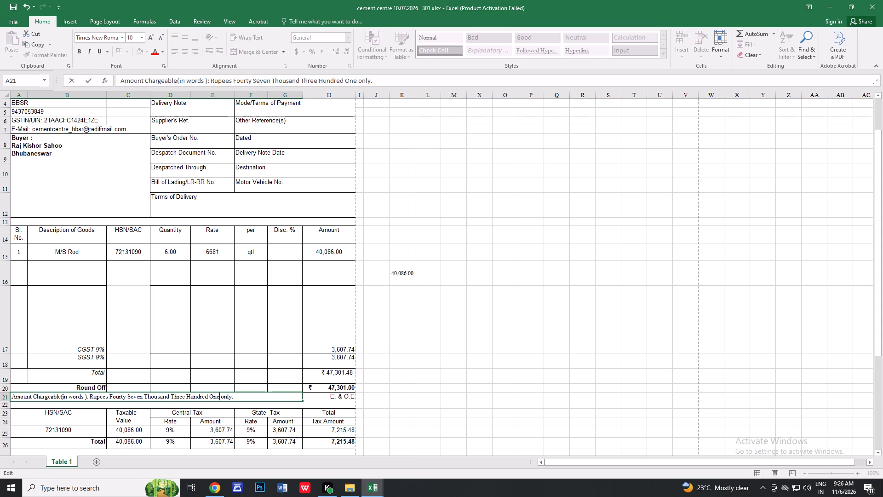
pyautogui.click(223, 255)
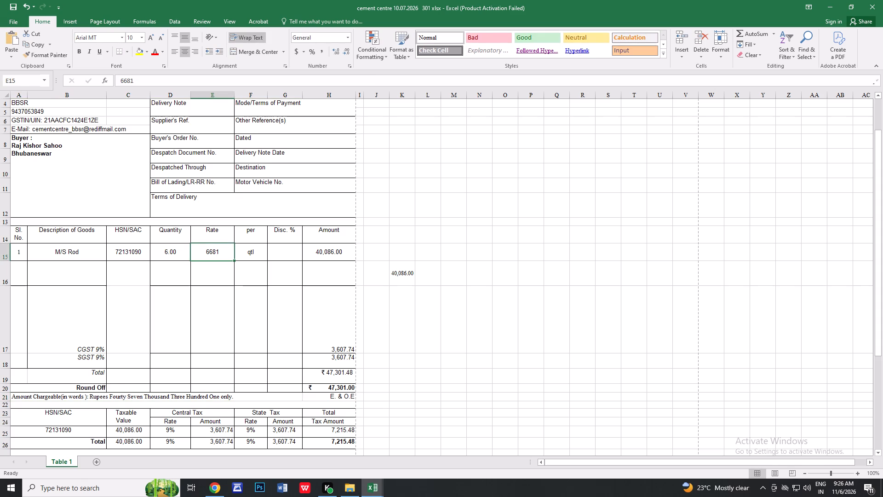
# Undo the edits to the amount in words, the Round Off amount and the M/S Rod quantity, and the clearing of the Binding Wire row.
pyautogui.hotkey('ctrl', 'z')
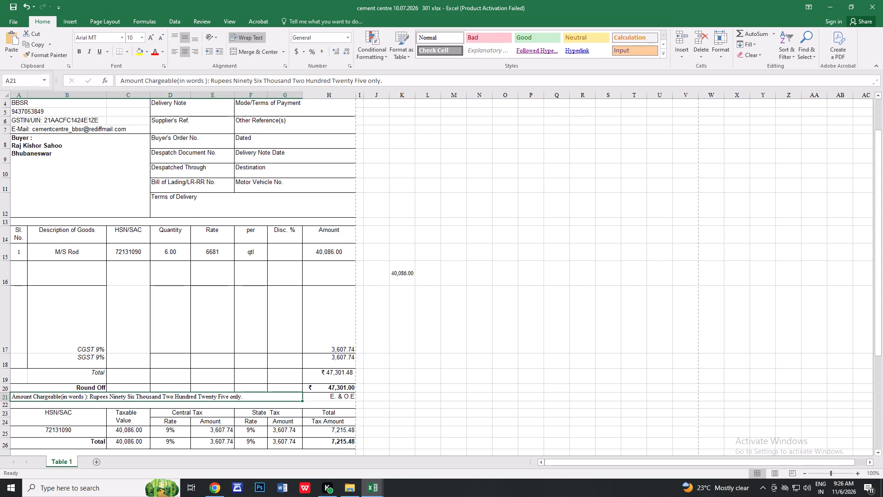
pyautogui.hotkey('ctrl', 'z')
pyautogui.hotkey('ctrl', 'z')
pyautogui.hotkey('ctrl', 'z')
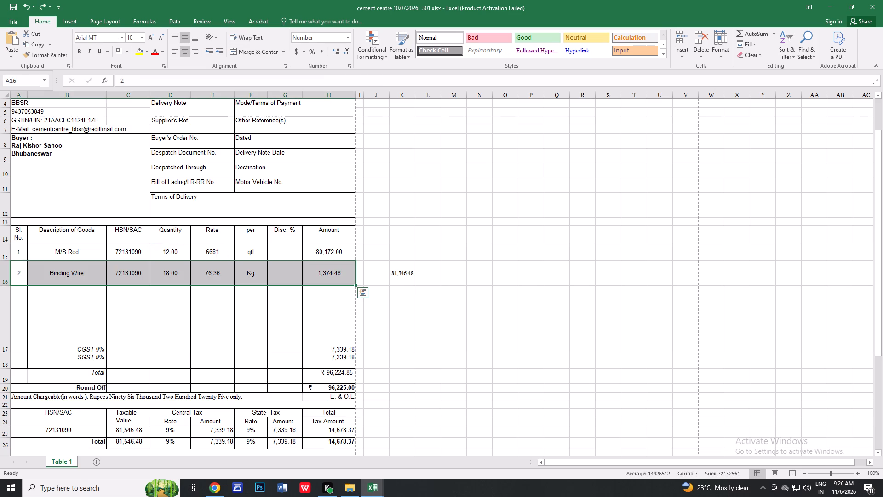
# Set the M/S Rod rate to 6681.36.
pyautogui.click(222, 256)
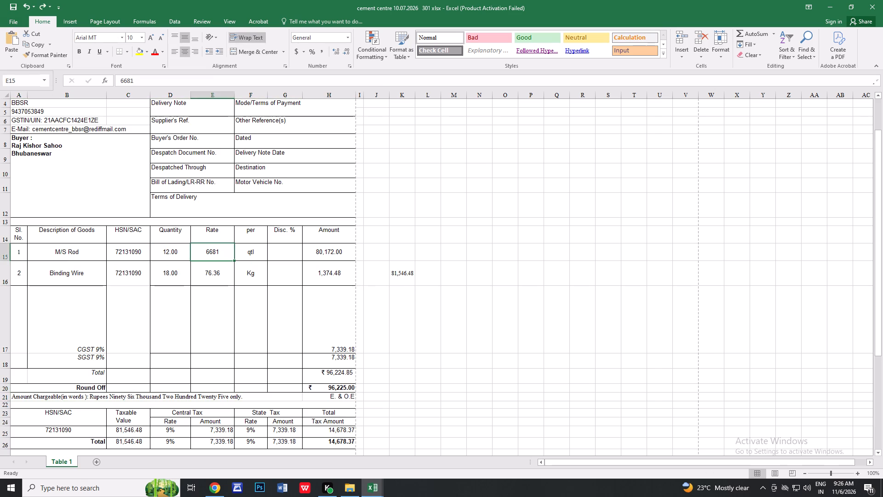
pyautogui.doubleClick(223, 254)
pyautogui.press('.')
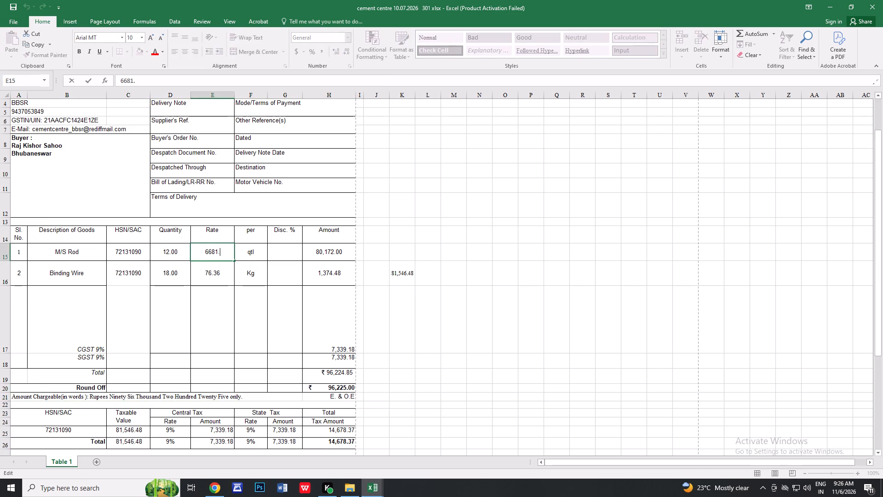
pyautogui.write('36')
pyautogui.click(506, 271)
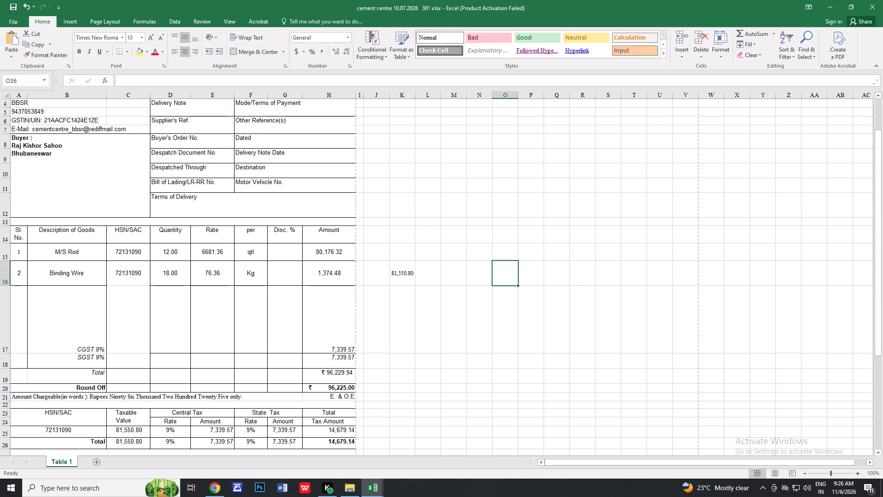
# Set the Round Off amount to 96230.
pyautogui.click(343, 389)
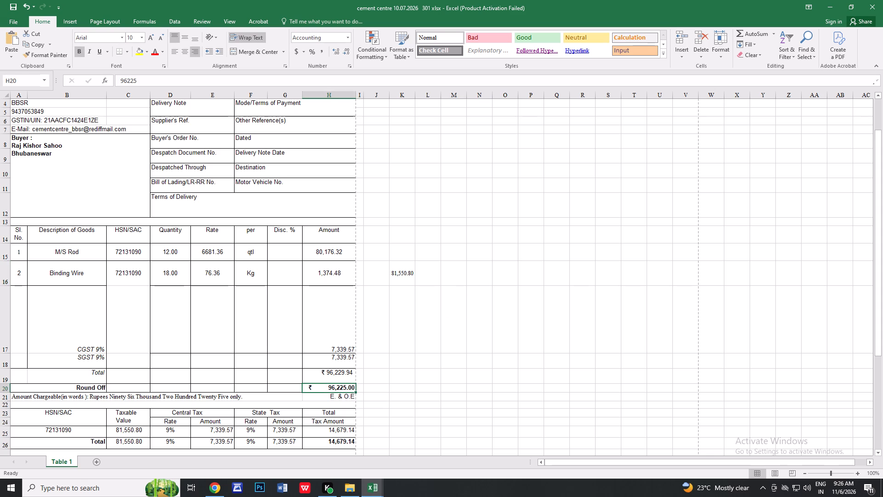
pyautogui.write('96230')
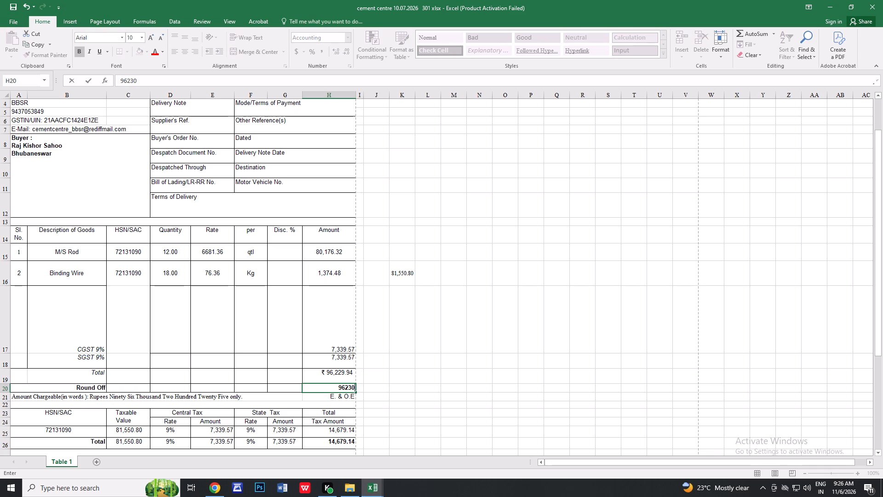
pyautogui.click(493, 369)
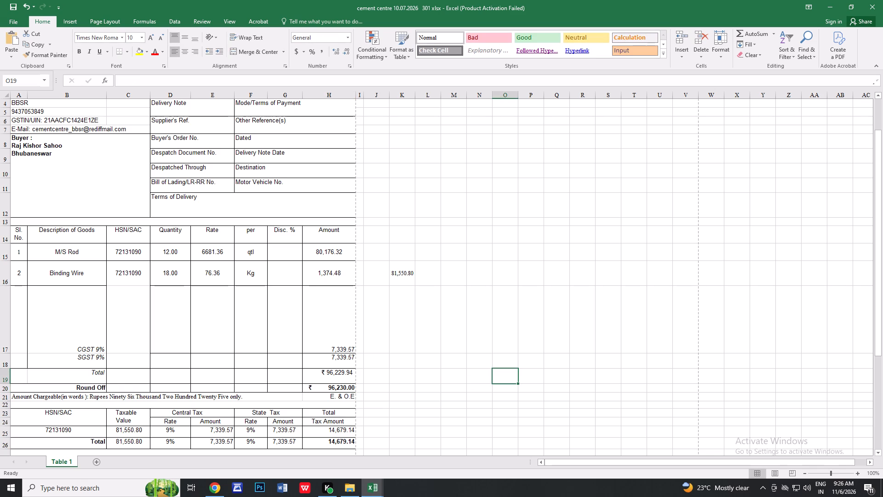
# Replace "Twenty Five" with "Thirty" in the Amount Chargeable in words.
pyautogui.doubleClick(226, 398)
pyautogui.press('Right')
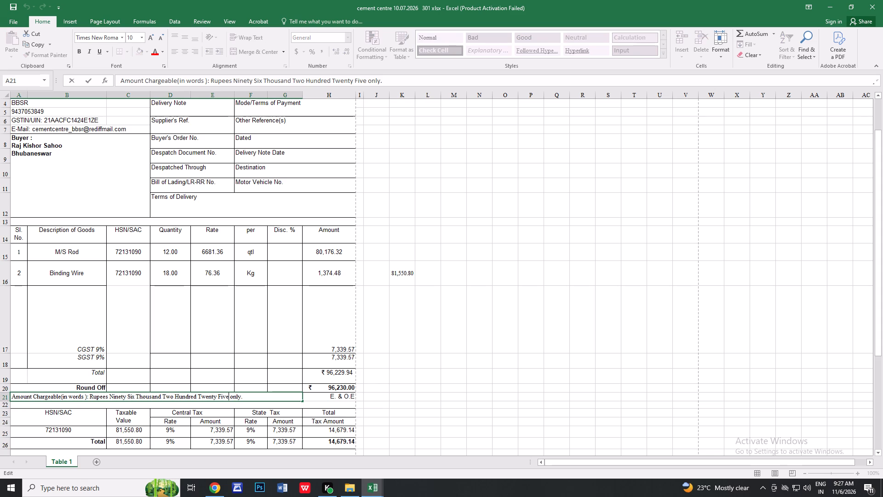
pyautogui.press('BackSpace')
pyautogui.press('BackSpace')
pyautogui.press('BackSpace')
pyautogui.press('BackSpace')
pyautogui.press('BackSpace')
pyautogui.press('BackSpace')
pyautogui.press('BackSpace')
pyautogui.press('BackSpace')
pyautogui.press('BackSpace')
pyautogui.press('BackSpace')
pyautogui.press('BackSpace')
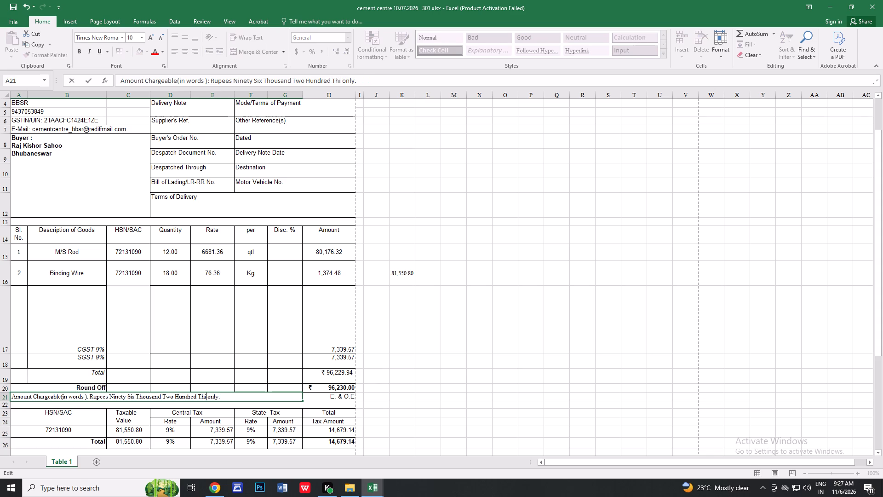
pyautogui.click(561, 323)
# Replace "Eight" with "Nine" in the Tax Amount in words.
pyautogui.scroll(-1, 561, 323)
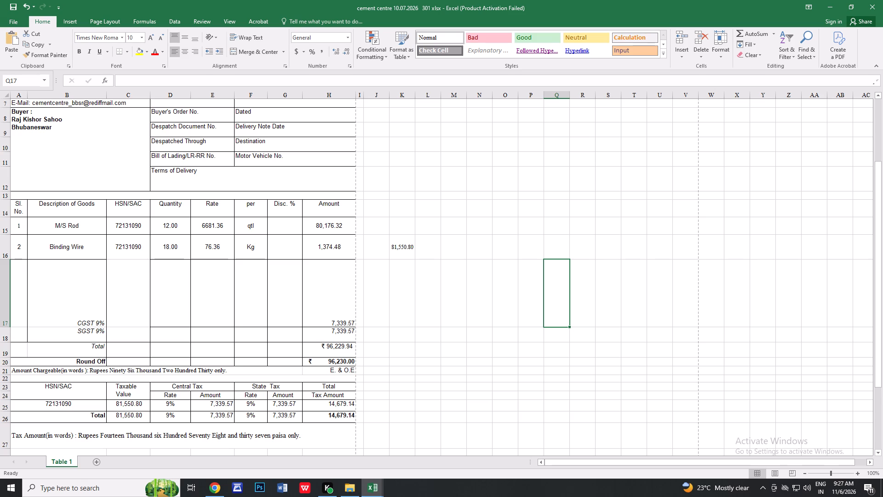
pyautogui.doubleClick(226, 439)
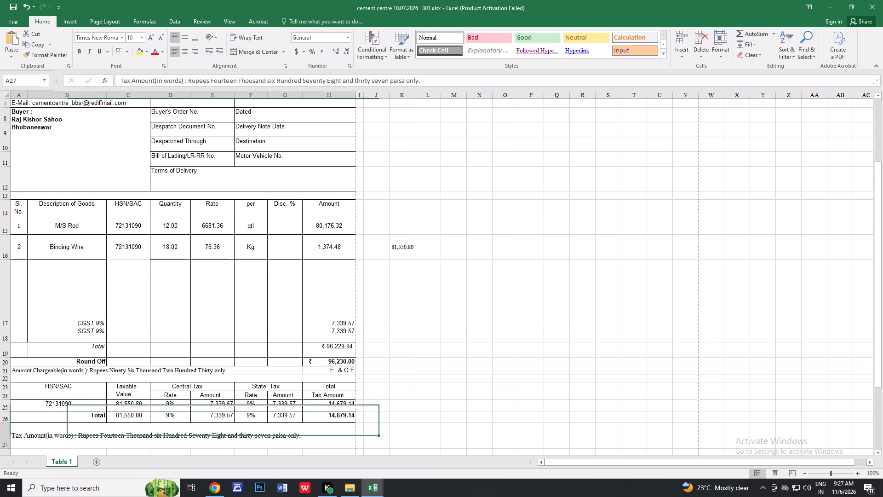
pyautogui.press('BackSpace')
pyautogui.press('BackSpace')
pyautogui.press('BackSpace')
pyautogui.press('BackSpace')
pyautogui.press('BackSpace')
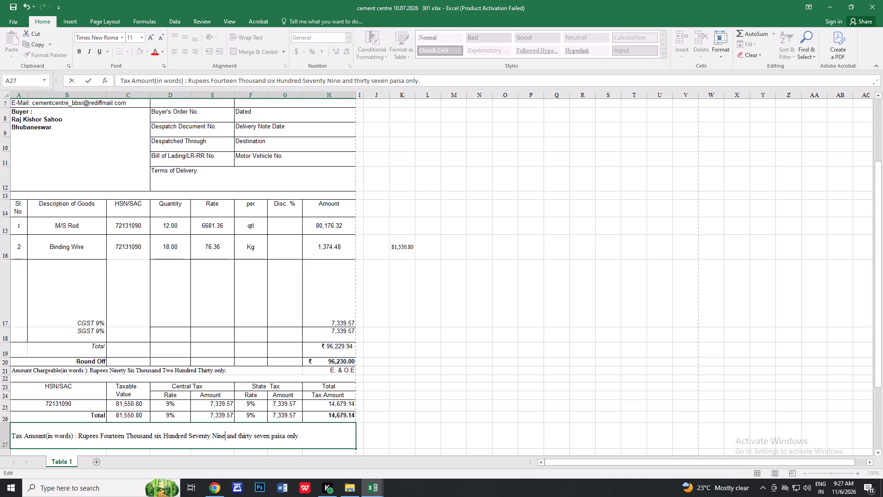
# Replace "thirty seven" with "fourteen" before "paisa" in the Tax Amount in words.
pyautogui.press('Right')
pyautogui.press('Right')
pyautogui.press('Right')
pyautogui.press('Right')
pyautogui.press('Right')
pyautogui.press('Right')
pyautogui.press('Right')
pyautogui.press('Right')
pyautogui.press('Right')
pyautogui.press('Right')
pyautogui.press('Right')
pyautogui.press('Right')
pyautogui.press('Right')
pyautogui.press('Right')
pyautogui.press('Right')
pyautogui.press('Right')
pyautogui.press('Right')
pyautogui.press('Right')
pyautogui.press('Left')
pyautogui.press('BackSpace')
pyautogui.press('BackSpace')
pyautogui.press('BackSpace')
pyautogui.press('BackSpace')
pyautogui.press('BackSpace')
pyautogui.press('BackSpace')
pyautogui.press('BackSpace')
pyautogui.press('BackSpace')
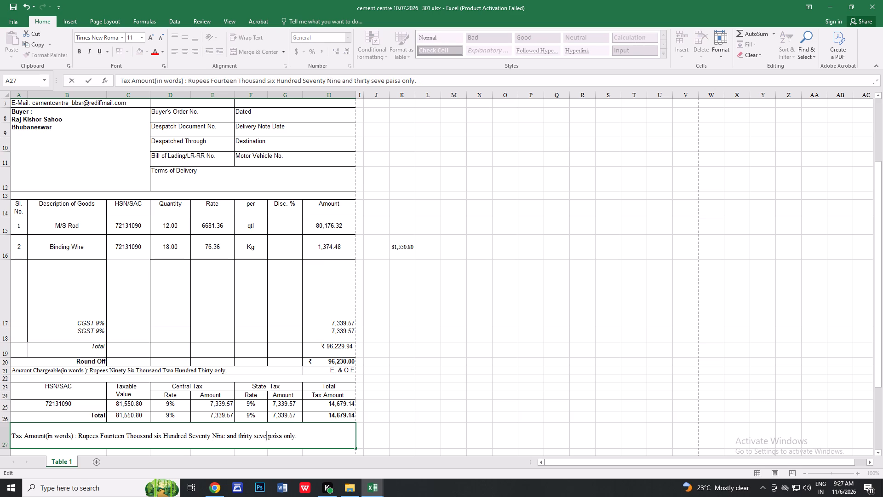
pyautogui.press('BackSpace')
pyautogui.press('BackSpace')
pyautogui.press('BackSpace')
pyautogui.press('BackSpace')
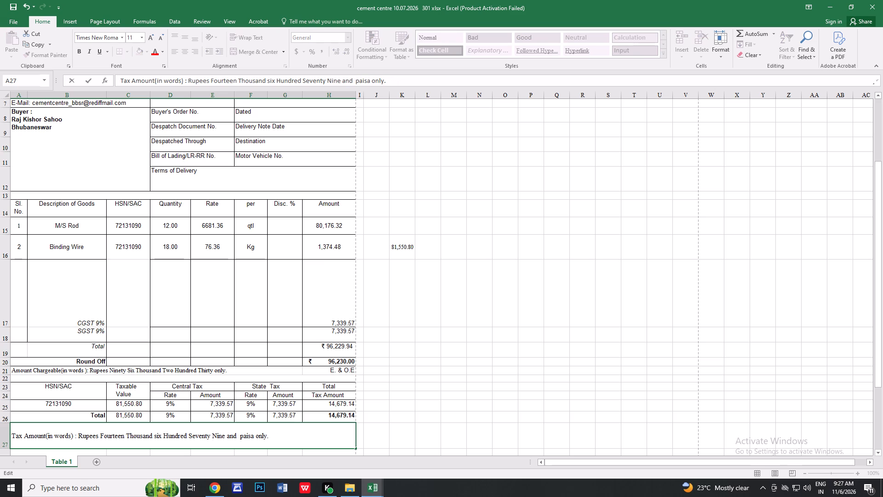
pyautogui.press('f')
pyautogui.write('ourteen')
pyautogui.click(531, 305)
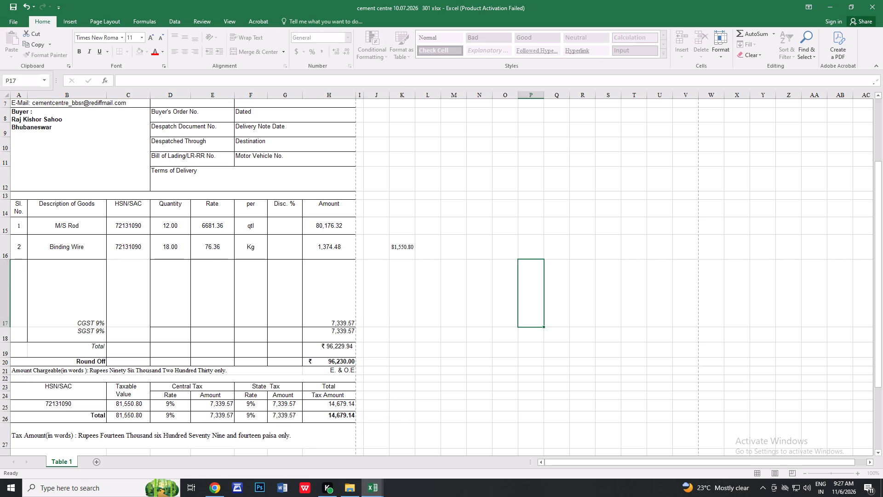
# Print the updated invoice No. 449 on the EPSON L3250 Series.
pyautogui.hotkey('ctrl', 'p')
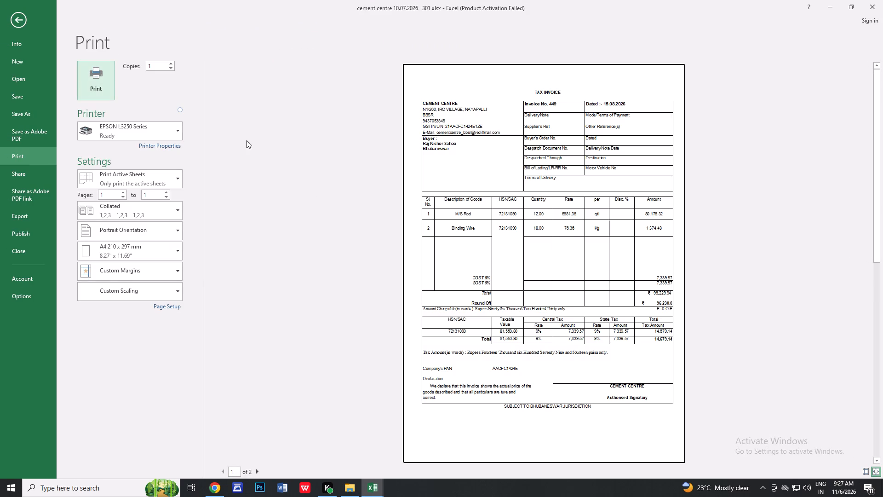
pyautogui.click(97, 80)
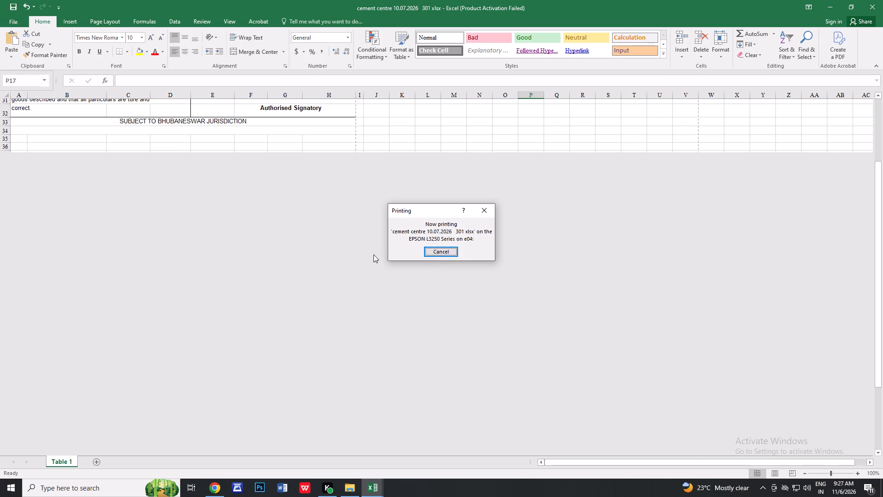
# Clear the contents of the whole Binding Wire row, from serial number to amount.
pyautogui.scroll(9, 373, 254)
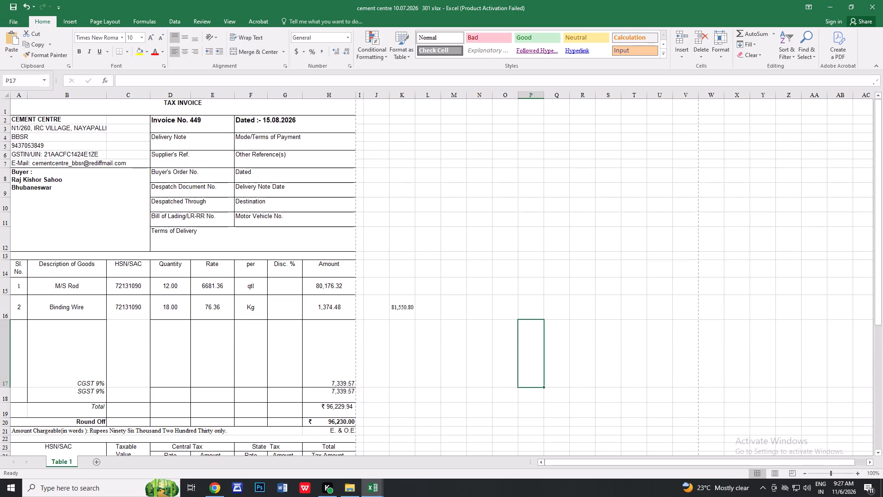
pyautogui.moveTo(21, 311); pyautogui.dragTo(131, 314)
pyautogui.click(24, 311)
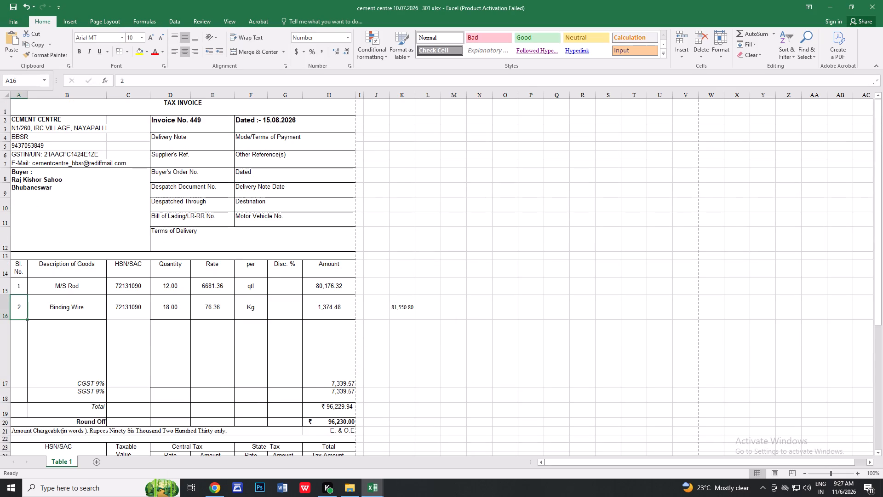
pyautogui.moveTo(24, 311); pyautogui.dragTo(40, 311)
pyautogui.click(34, 349)
pyautogui.click(23, 311)
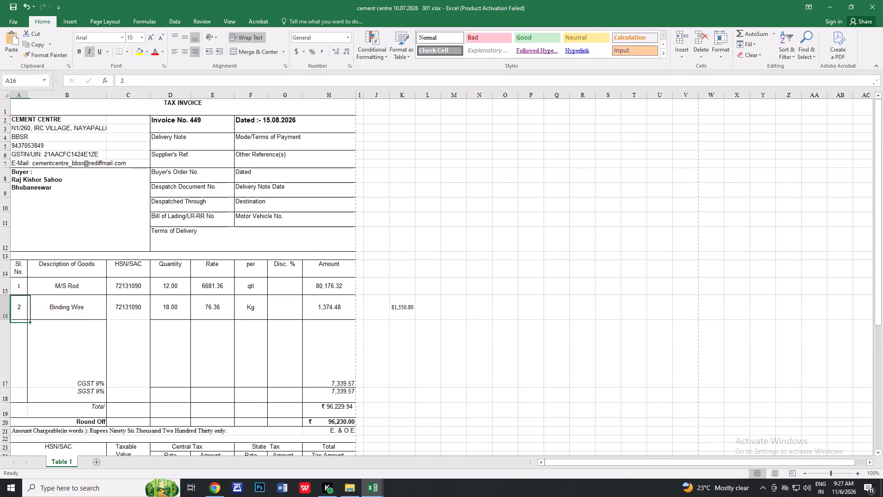
pyautogui.moveTo(23, 311); pyautogui.dragTo(31, 312)
pyautogui.click(46, 353)
pyautogui.moveTo(22, 311); pyautogui.dragTo(25, 311)
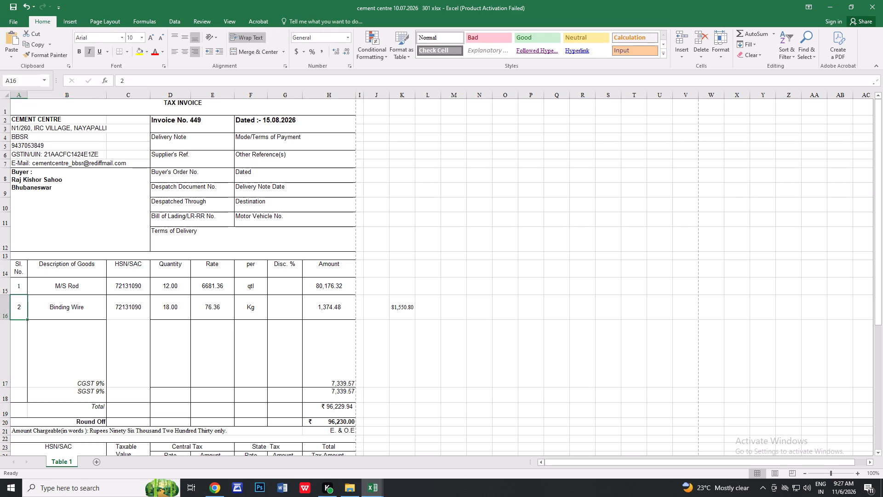
pyautogui.moveTo(25, 311); pyautogui.dragTo(307, 306)
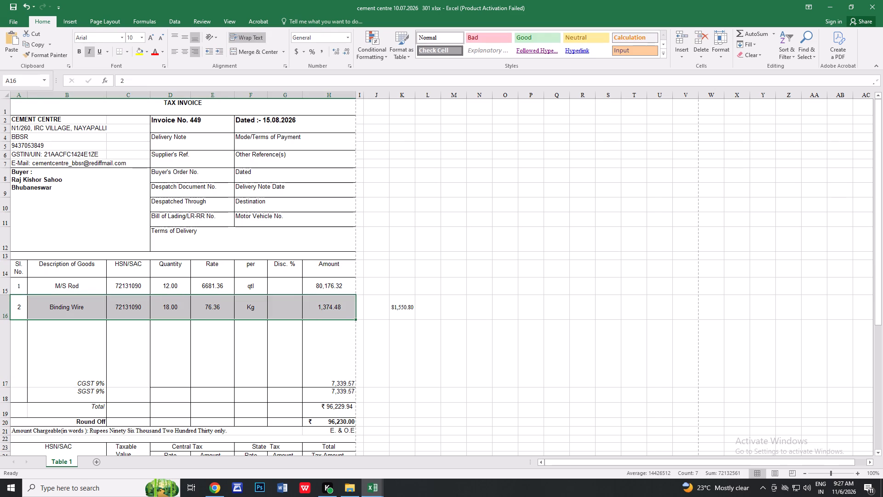
pyautogui.press('Delete')
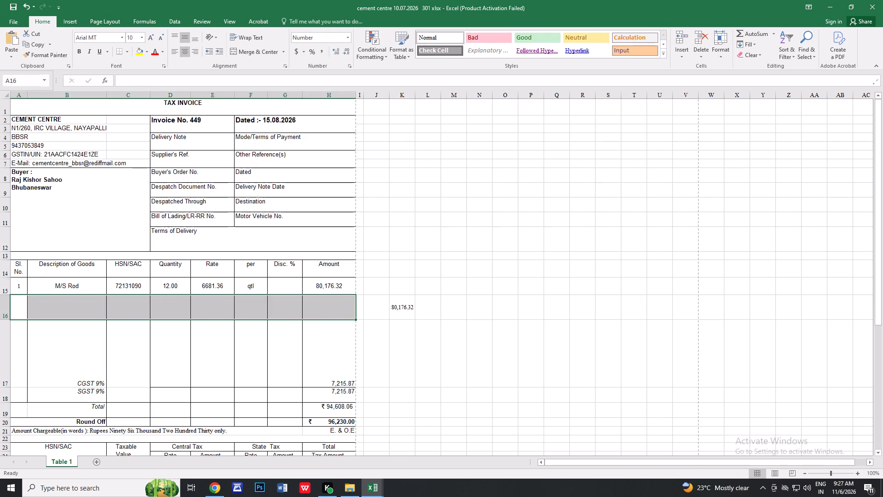
# Set the M/S Rod quantity to 6.
pyautogui.click(175, 287)
pyautogui.press('6')
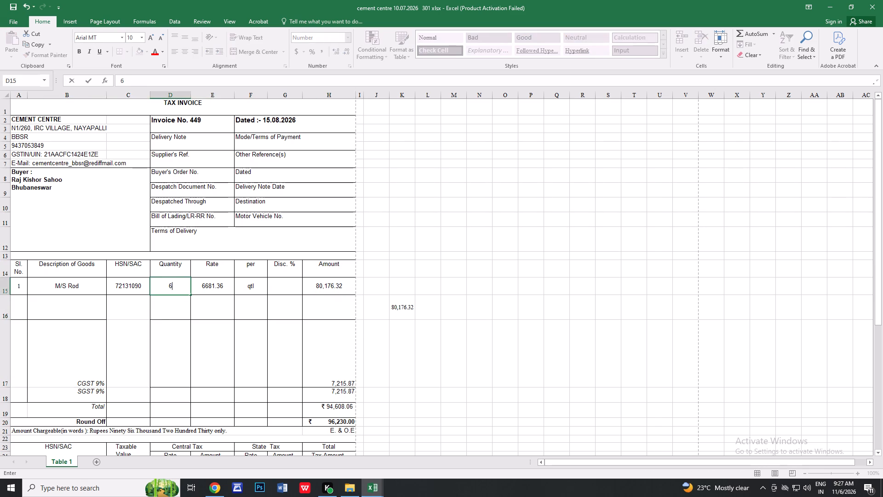
pyautogui.click(334, 343)
pyautogui.scroll(-1, 334, 343)
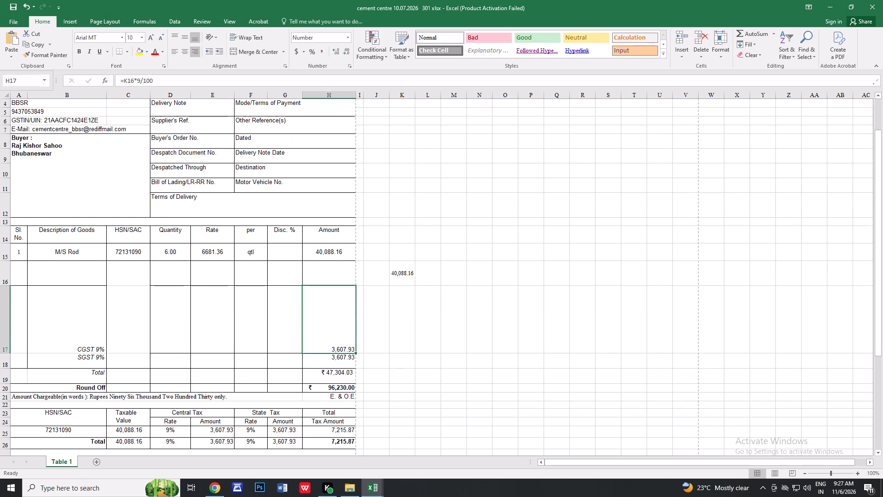
pyautogui.click(346, 390)
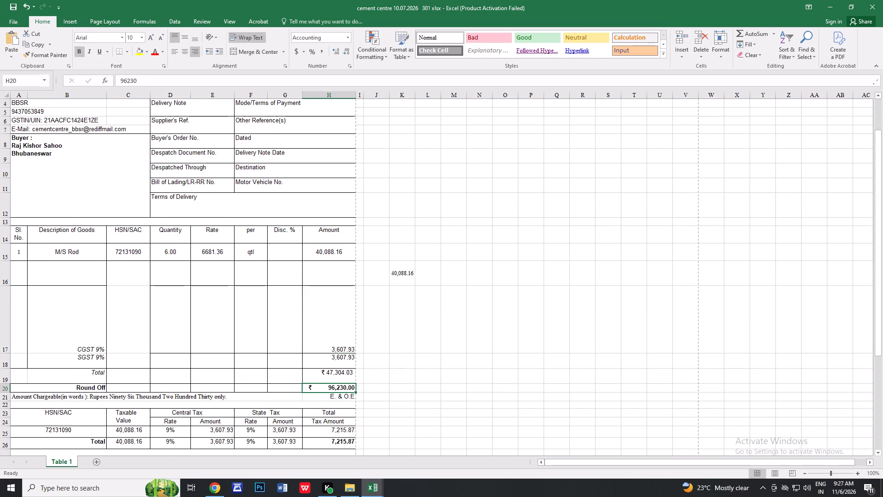
# Change the invoice date to 16.08.2026.
pyautogui.scroll(3, 343, 388)
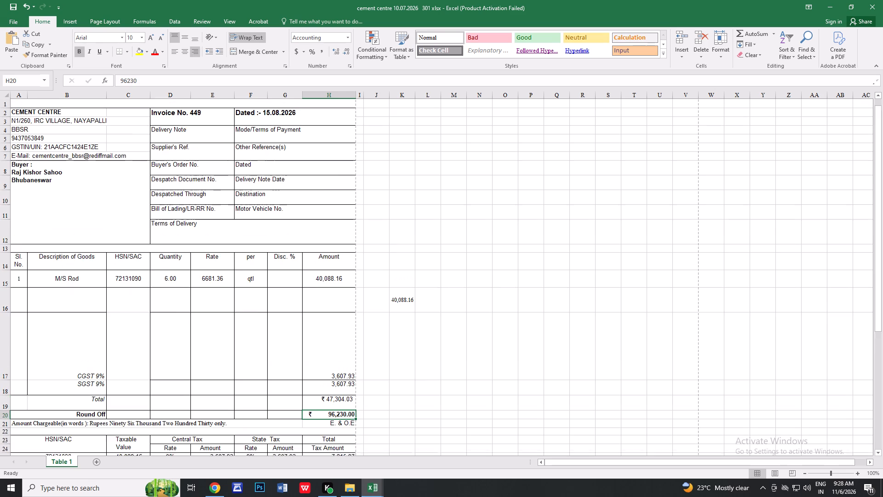
pyautogui.scroll(6, 343, 388)
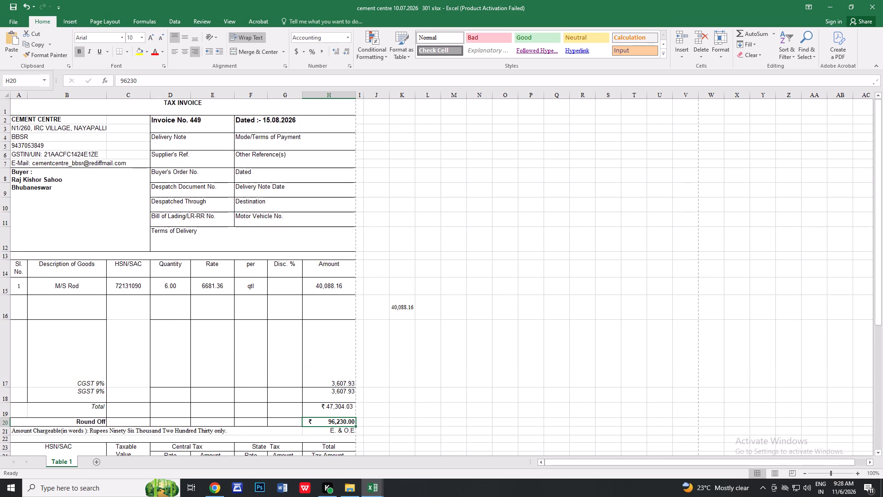
pyautogui.doubleClick(270, 121)
pyautogui.press('BackSpace')
pyautogui.press('6')
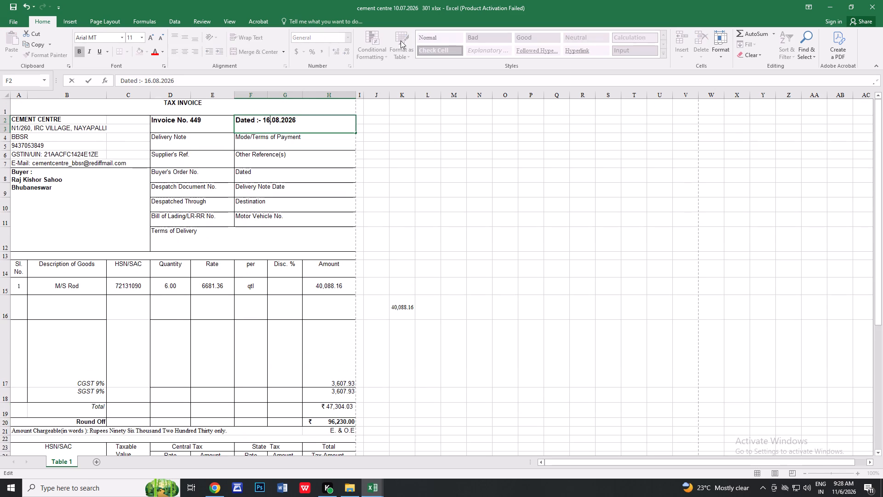
# Change the invoice number to 454.
pyautogui.click(208, 122)
pyautogui.doubleClick(208, 122)
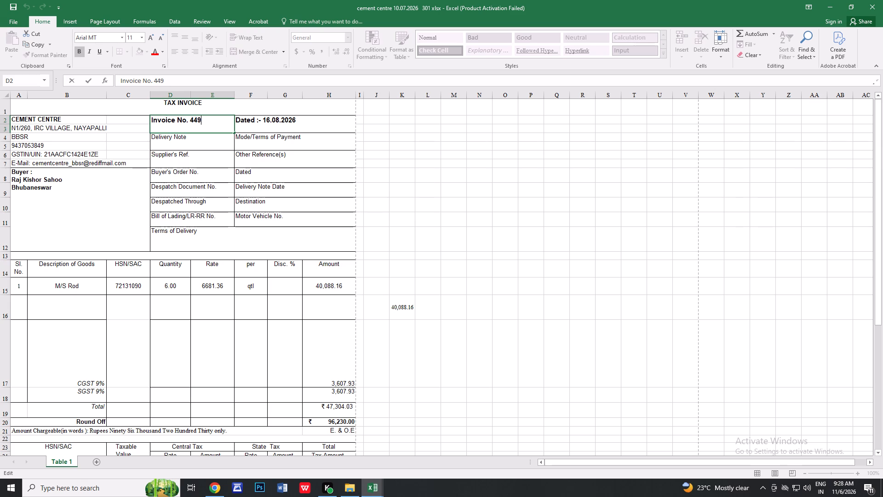
pyautogui.press('BackSpace')
pyautogui.press('BackSpace')
pyautogui.write('54')
pyautogui.click(297, 300)
# Set the Round Off amount to 47304.
pyautogui.scroll(-2, 297, 300)
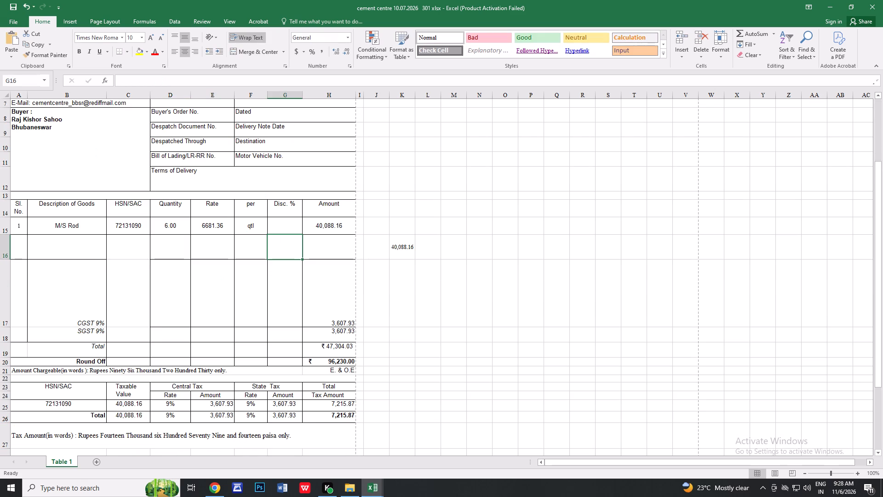
pyautogui.click(342, 362)
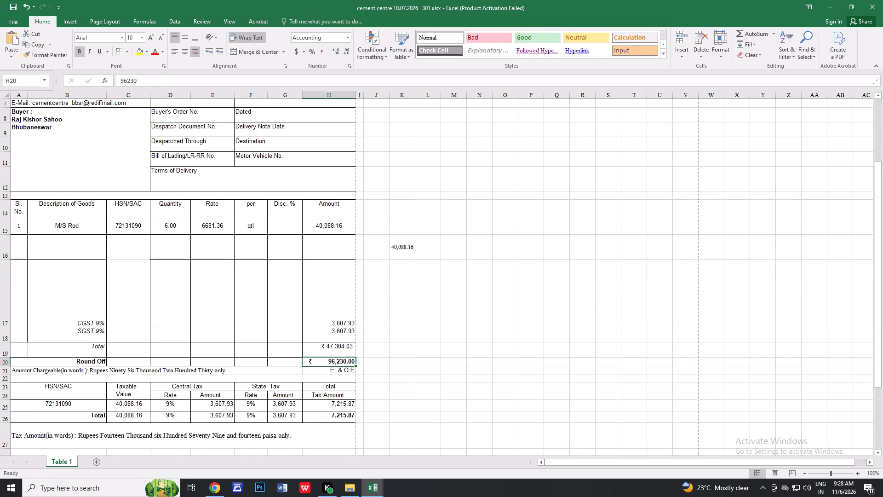
pyautogui.write('47302')
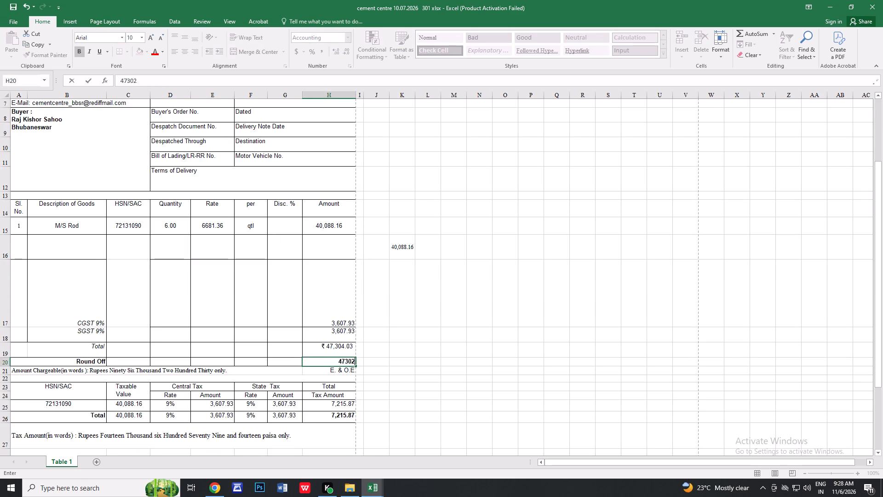
pyautogui.press('BackSpace')
pyautogui.press('4')
pyautogui.click(480, 335)
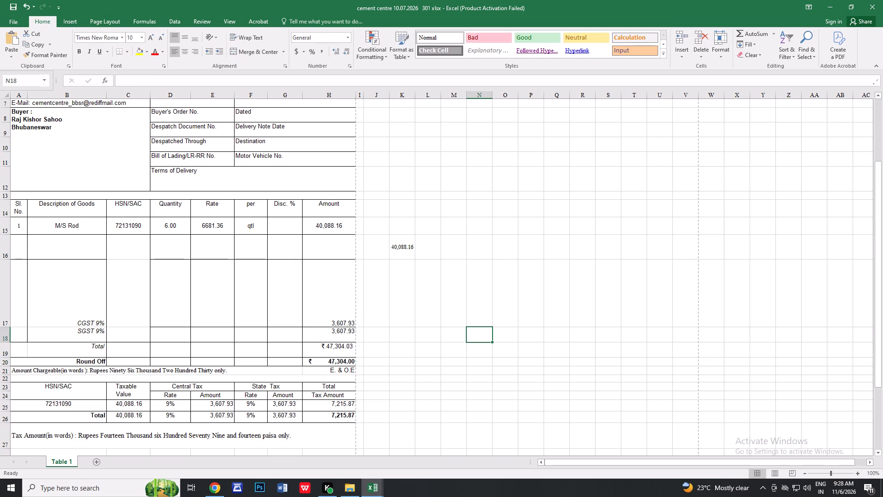
# Replace "Ninety Six" with "Fourty Seven" before "Thousand" in the Amount Chargeable in words.
pyautogui.doubleClick(133, 373)
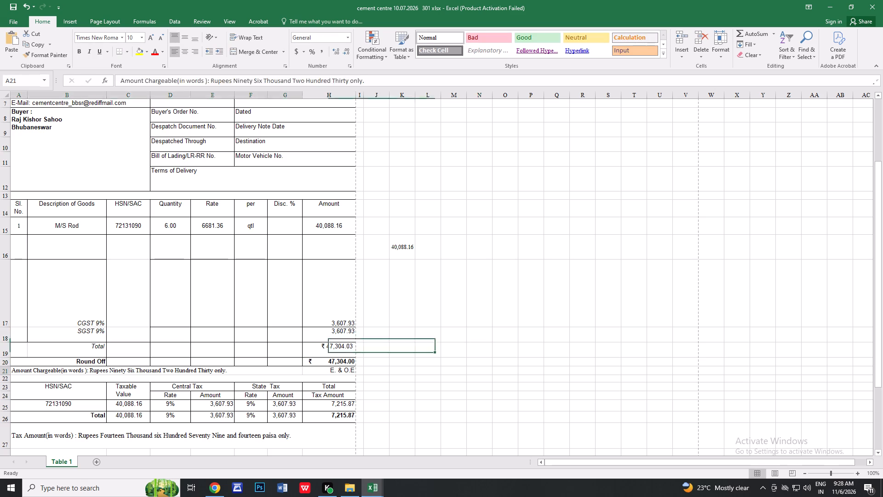
pyautogui.doubleClick(134, 370)
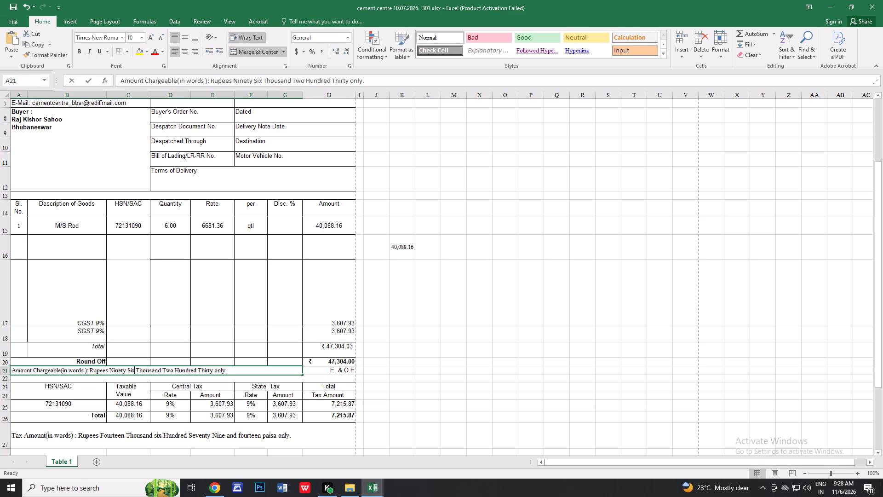
pyautogui.press('BackSpace')
pyautogui.press('BackSpace')
pyautogui.press('BackSpace')
pyautogui.press('BackSpace')
pyautogui.press('BackSpace')
pyautogui.press('BackSpace')
pyautogui.press('BackSpace')
pyautogui.press('BackSpace')
pyautogui.press('BackSpace')
pyautogui.press('BackSpace')
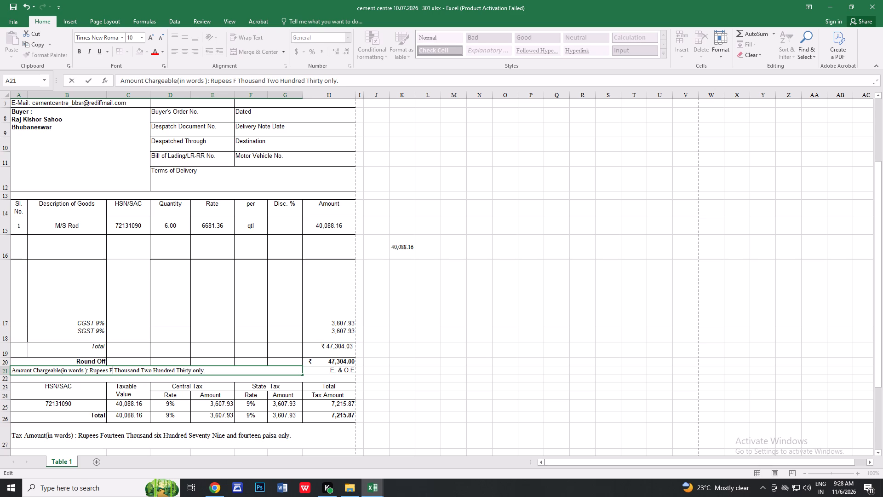
pyautogui.press('o')
pyautogui.write('urty v')
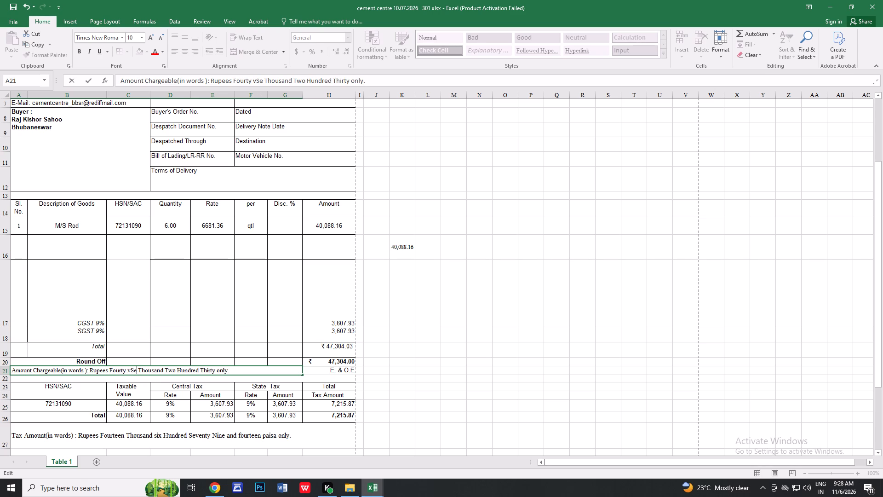
pyautogui.press('n')
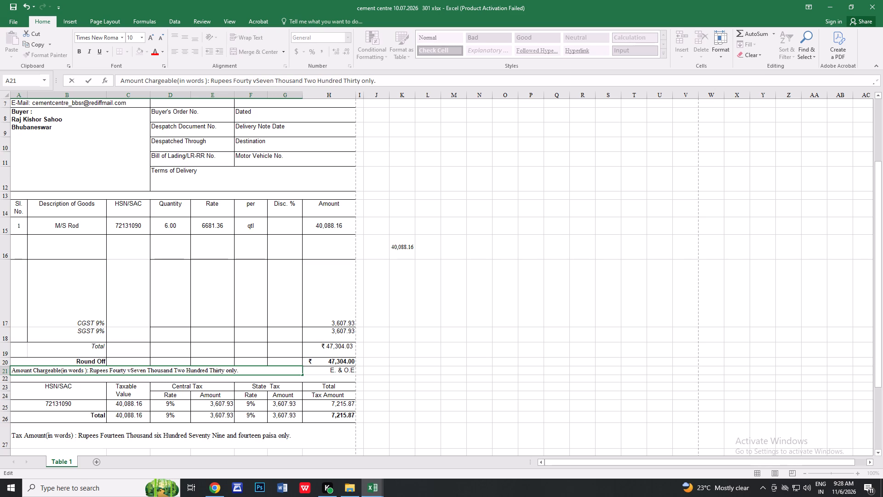
pyautogui.press('Right')
pyautogui.press('Left')
pyautogui.press('Left')
pyautogui.press('Left')
pyautogui.press('Left')
pyautogui.press('Left')
pyautogui.press('Left')
pyautogui.press('BackSpace')
# Replace "Two" with "Three" before "Hundred" in the Amount Chargeable in words.
pyautogui.press('Right')
pyautogui.press('Right')
pyautogui.press('Right')
pyautogui.press('Right')
pyautogui.press('Right')
pyautogui.press('Right')
pyautogui.press('Right')
pyautogui.press('Right')
pyautogui.press('Right')
pyautogui.press('Right')
pyautogui.press('Right')
pyautogui.press('Right')
pyautogui.press('Right')
pyautogui.press('Right')
pyautogui.press('Right')
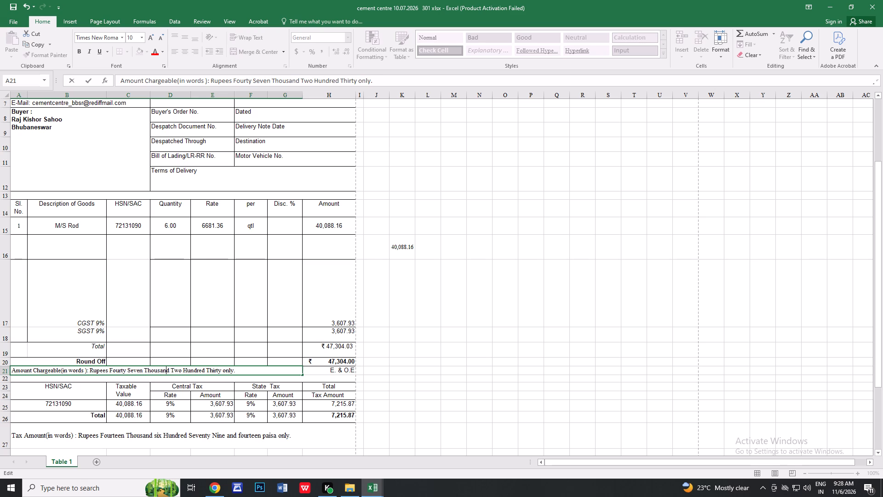
pyautogui.press('Right')
pyautogui.press('Right')
pyautogui.press('Right')
pyautogui.press('BackSpace')
pyautogui.press('BackSpace')
pyautogui.write('hree')
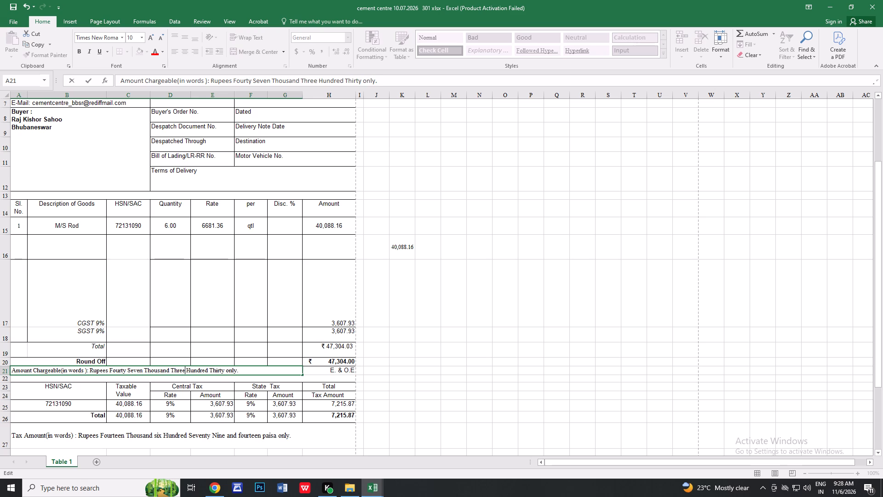
# Replace "Thirty" with "Four" before "only" in the Amount Chargeable in words.
pyautogui.press('Right')
pyautogui.press('Right')
pyautogui.press('Right')
pyautogui.press('Right')
pyautogui.press('Right')
pyautogui.press('Right')
pyautogui.press('Right')
pyautogui.press('Right')
pyautogui.press('Right')
pyautogui.press('Right')
pyautogui.press('Right')
pyautogui.press('Right')
pyautogui.press('Right')
pyautogui.press('Right')
pyautogui.press('Right')
pyautogui.press('Right')
pyautogui.press('Left')
pyautogui.press('BackSpace')
pyautogui.press('BackSpace')
pyautogui.press('BackSpace')
pyautogui.press('BackSpace')
pyautogui.press('BackSpace')
pyautogui.press('BackSpace')
pyautogui.write('our')
pyautogui.click(586, 272)
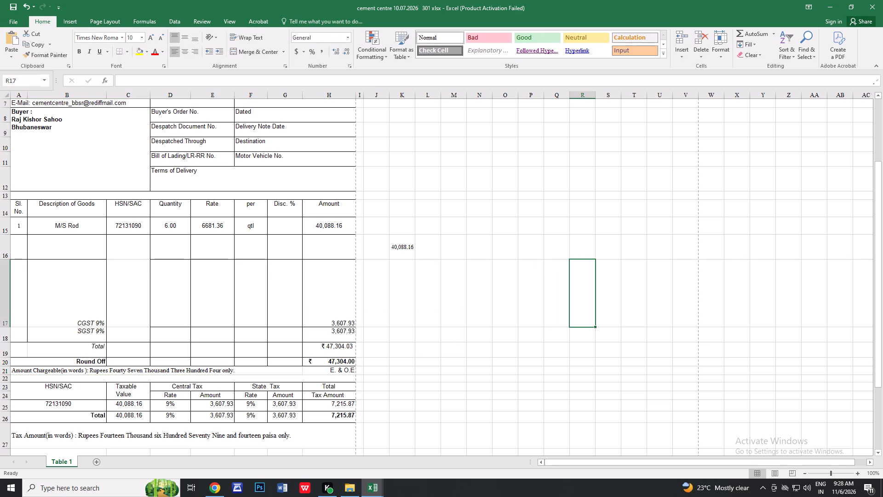
# Replace "Fourteen" with "Seven" before "Thousand" in the Tax Amount in words.
pyautogui.scroll(-2, 597, 280)
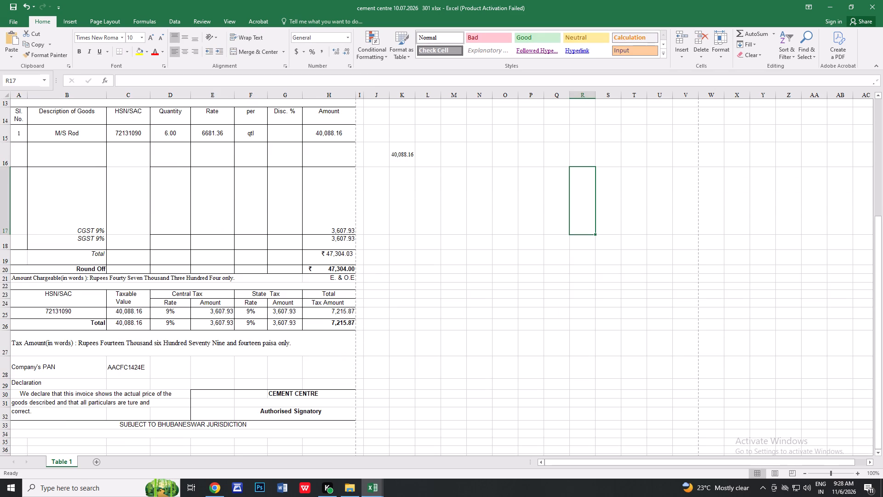
pyautogui.doubleClick(122, 347)
pyautogui.click(124, 347)
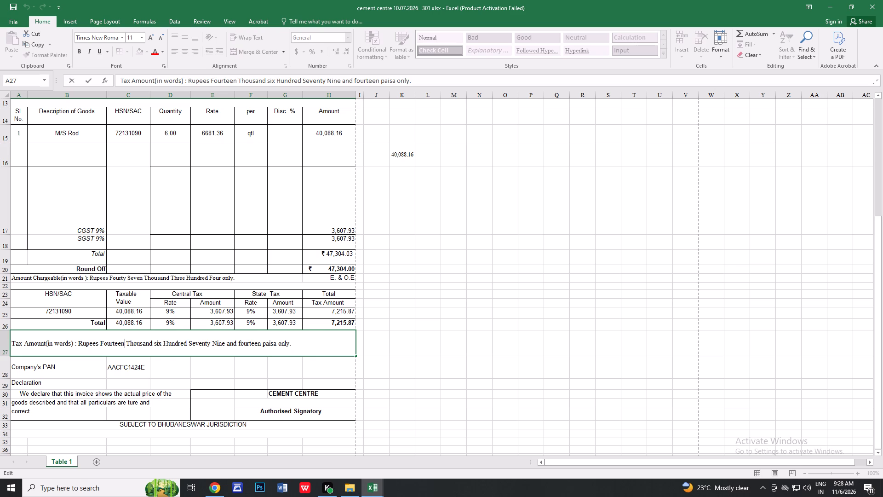
pyautogui.press('BackSpace')
pyautogui.press('BackSpace')
pyautogui.press('BackSpace')
pyautogui.press('BackSpace')
pyautogui.press('BackSpace')
pyautogui.press('BackSpace')
pyautogui.press('BackSpace')
pyautogui.press('BackSpace')
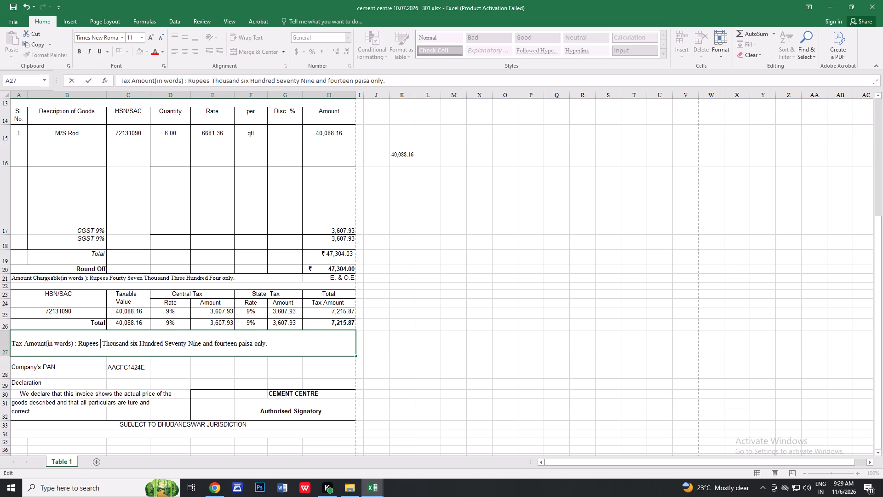
# Replace "six" with "Two" before "Hundred" in the Tax Amount in words.
pyautogui.press('Right')
pyautogui.press('Right')
pyautogui.press('Right')
pyautogui.press('Right')
pyautogui.press('Right')
pyautogui.press('Right')
pyautogui.press('Right')
pyautogui.press('Right')
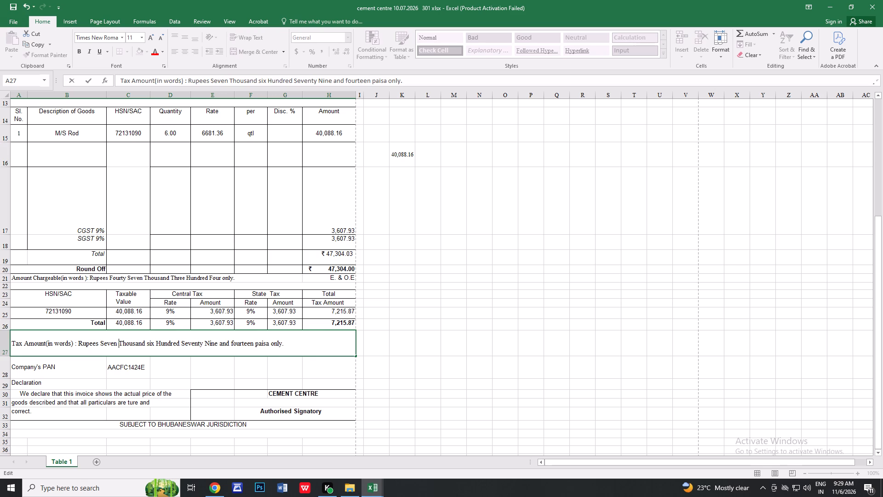
pyautogui.press('Right')
pyautogui.press('Right')
pyautogui.press('Right')
pyautogui.press('Right')
pyautogui.press('Right')
pyautogui.press('BackSpace')
pyautogui.press('BackSpace')
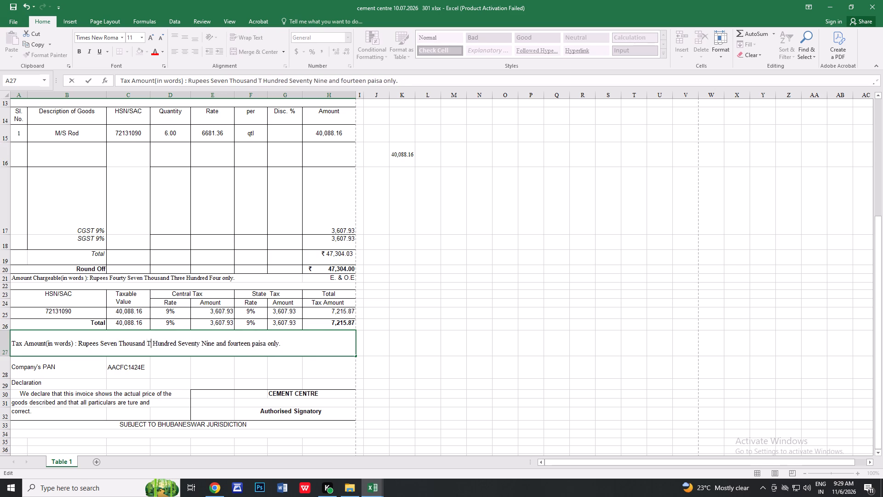
# Replace "Seventy Nine" with "Fifteen" after "Hundred" in the Tax Amount in words.
pyautogui.press('Right')
pyautogui.press('Right')
pyautogui.press('Right')
pyautogui.press('Right')
pyautogui.press('Right')
pyautogui.press('Right')
pyautogui.press('Right')
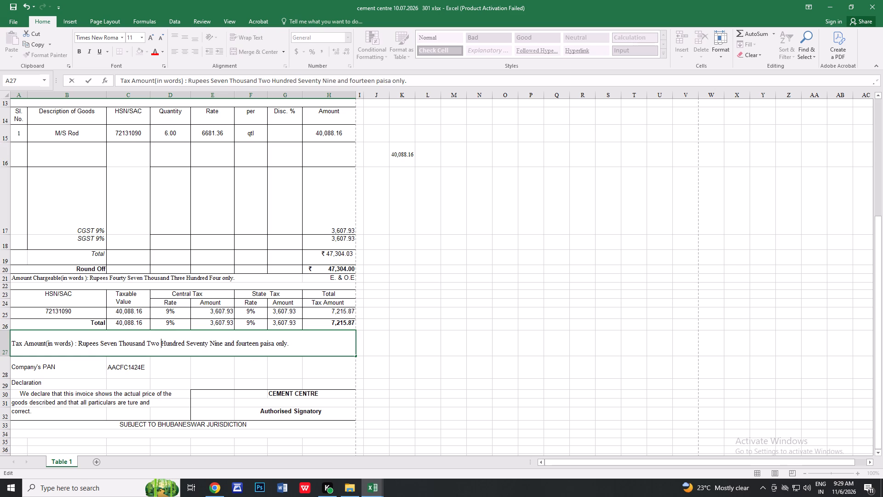
pyautogui.press('Right')
pyautogui.press('Right')
pyautogui.press('Right')
pyautogui.press('Right')
pyautogui.press('Right')
pyautogui.press('Right')
pyautogui.press('Right')
pyautogui.press('Right')
pyautogui.press('Right')
pyautogui.press('Right')
pyautogui.press('Right')
pyautogui.press('Right')
pyautogui.press('Right')
pyautogui.press('Right')
pyautogui.press('BackSpace')
pyautogui.press('BackSpace')
pyautogui.press('BackSpace')
pyautogui.press('BackSpace')
pyautogui.press('BackSpace')
pyautogui.press('BackSpace')
pyautogui.press('BackSpace')
pyautogui.press('BackSpace')
pyautogui.press('BackSpace')
pyautogui.press('BackSpace')
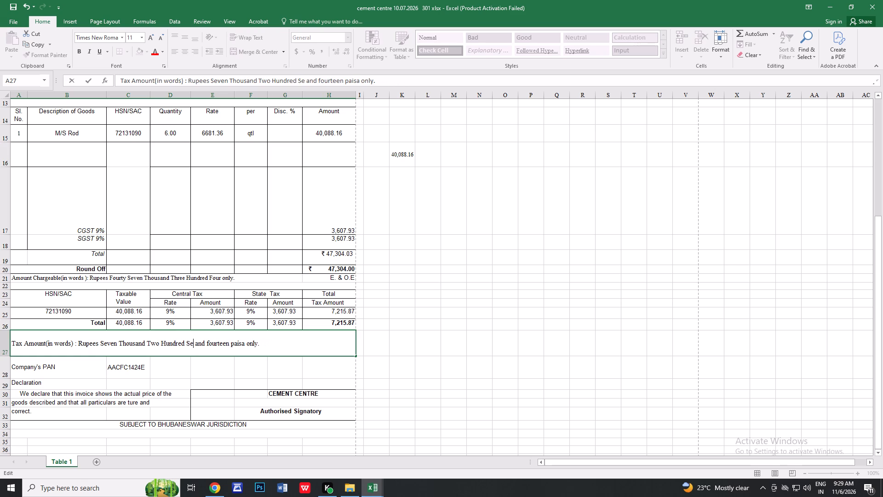
pyautogui.press('BackSpace')
pyautogui.press('BackSpace')
pyautogui.write('ifteen')
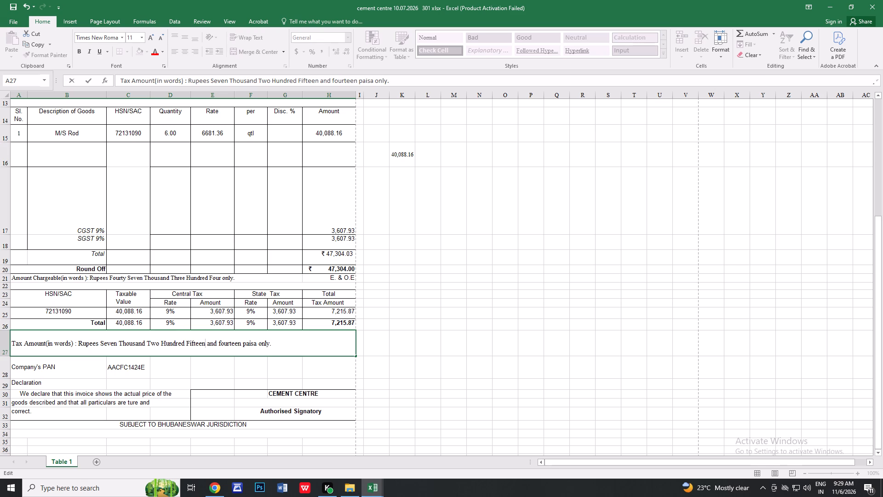
# Replace "fourteen" with "eighty seven" before "paisa only" in the Tax Amount in words.
pyautogui.press('Right')
pyautogui.press('Right')
pyautogui.press('Right')
pyautogui.press('Right')
pyautogui.press('Right')
pyautogui.press('Right')
pyautogui.press('Right')
pyautogui.press('Right')
pyautogui.press('Right')
pyautogui.press('Right')
pyautogui.press('Right')
pyautogui.press('Right')
pyautogui.press('Right')
pyautogui.press('BackSpace')
pyautogui.press('BackSpace')
pyautogui.press('BackSpace')
pyautogui.press('BackSpace')
pyautogui.press('BackSpace')
pyautogui.press('BackSpace')
pyautogui.press('BackSpace')
pyautogui.press('BackSpace')
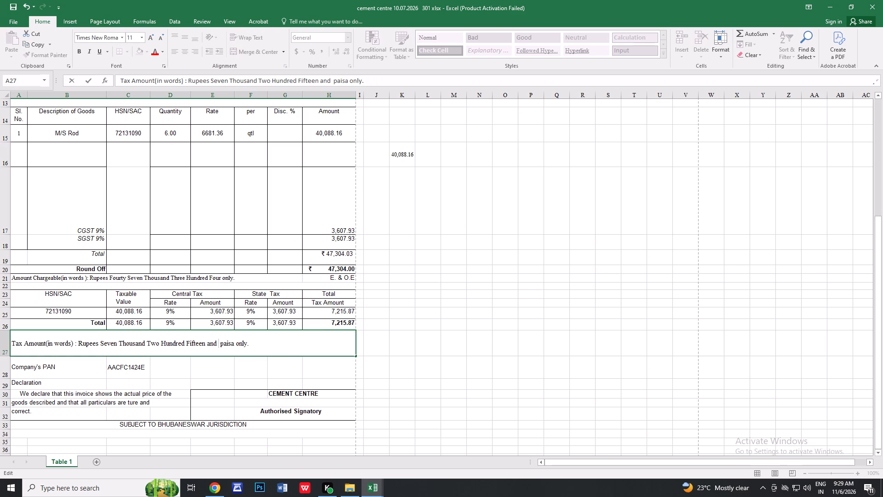
pyautogui.write('ei')
pyautogui.write('ghty swe')
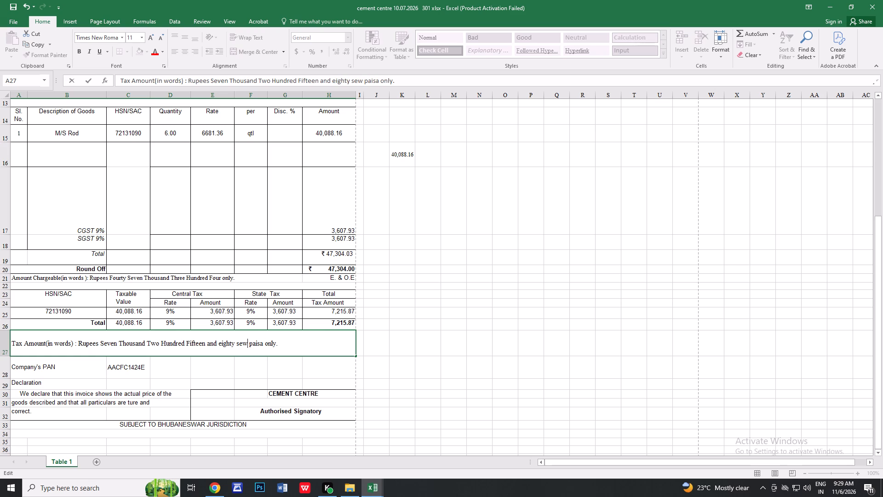
pyautogui.press('BackSpace')
pyautogui.write('ven')
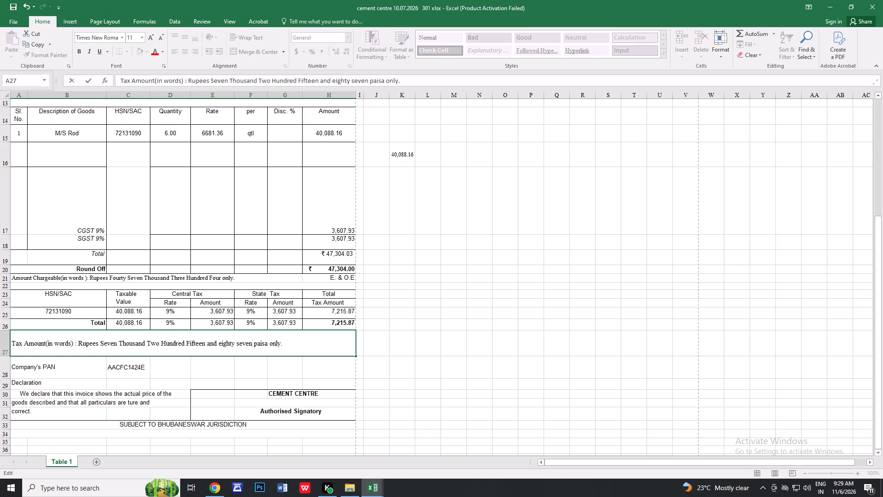
pyautogui.click(518, 329)
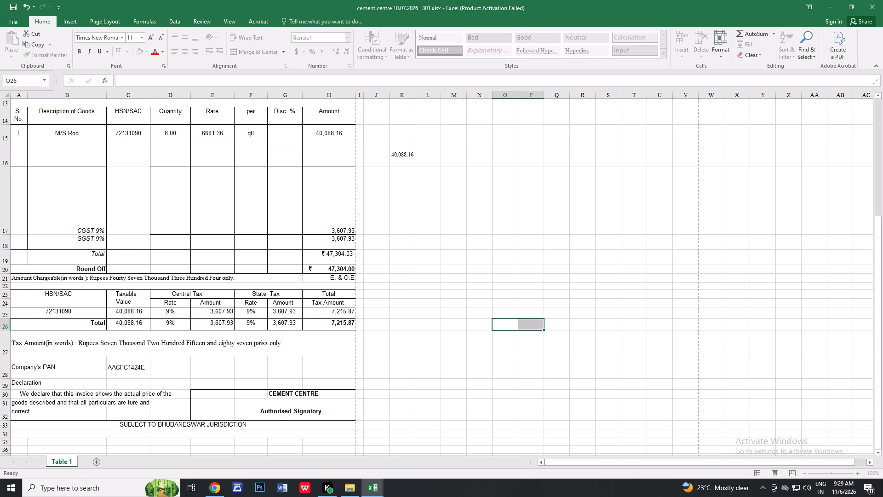
# Print one copy of the Cement Centre invoice's page 1 on the EPSON L3250 Series.
pyautogui.hotkey('ctrl', 'p')
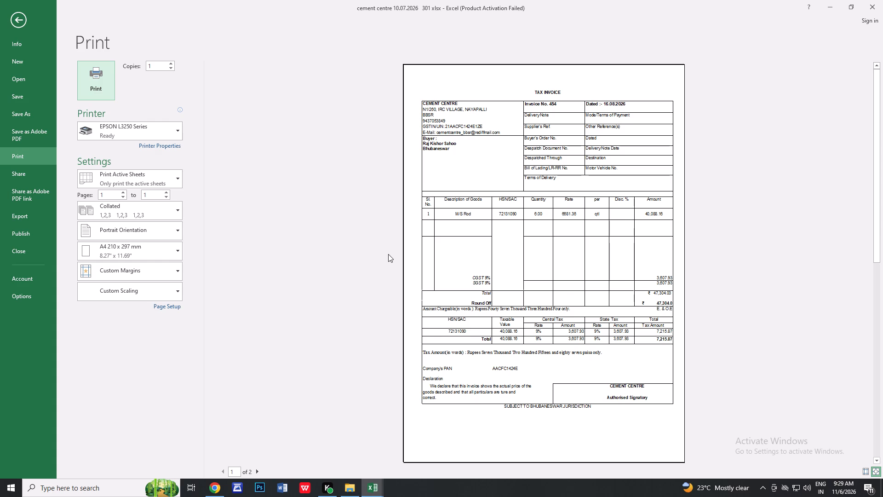
pyautogui.click(98, 79)
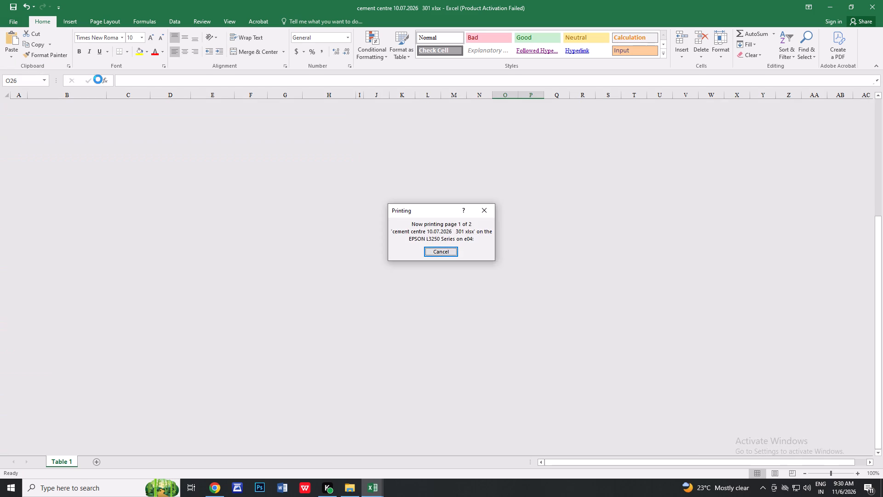
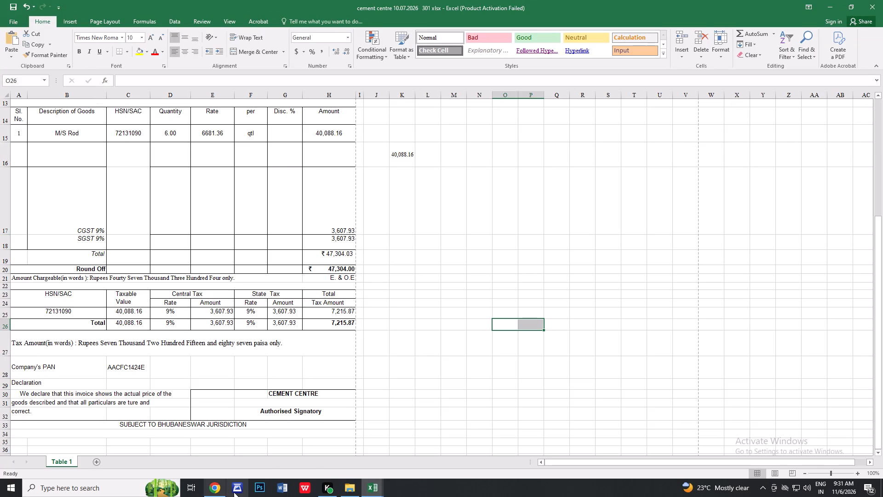
# Switch to File Explorer and open the Bulu Bhaina folder inside Documents.
pyautogui.click(352, 492)
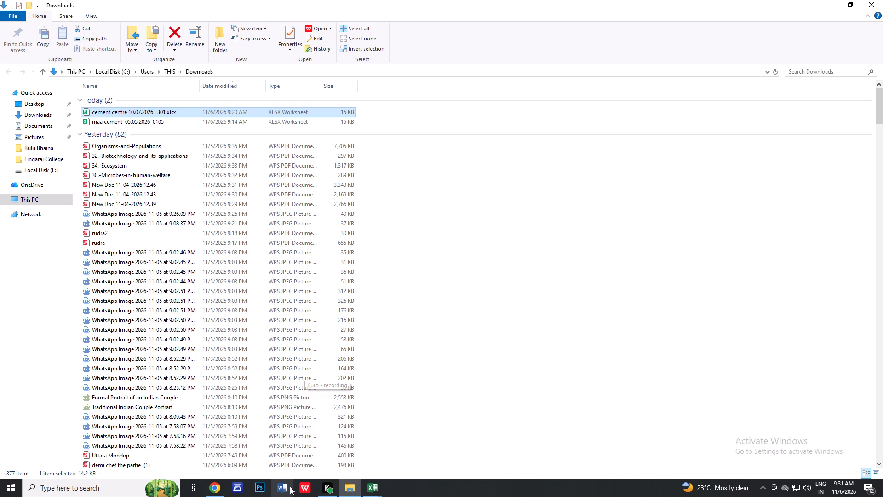
pyautogui.click(354, 492)
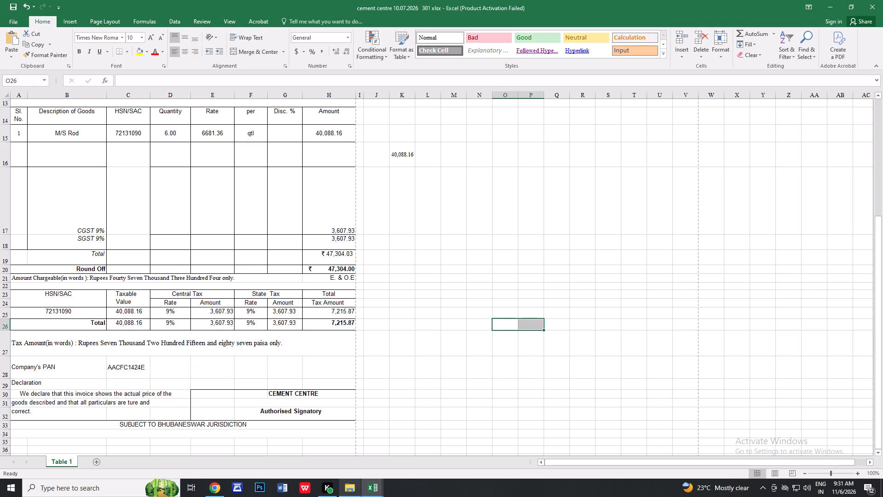
pyautogui.click(349, 489)
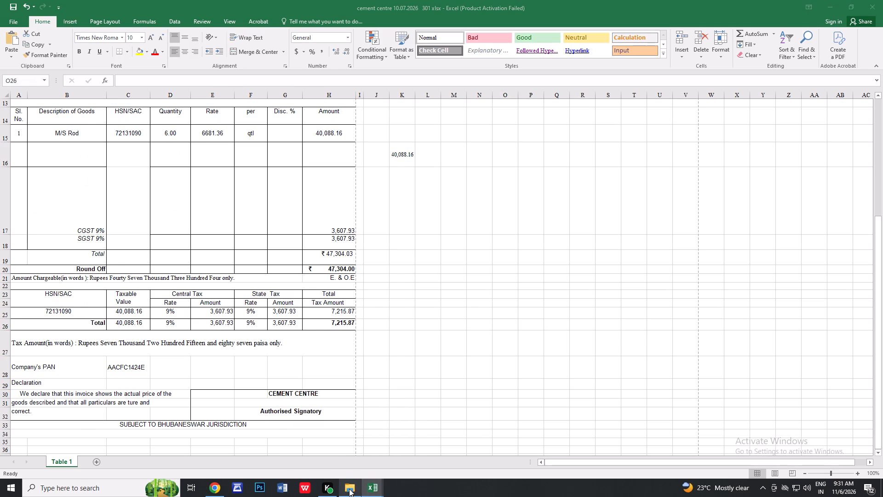
pyautogui.click(31, 122)
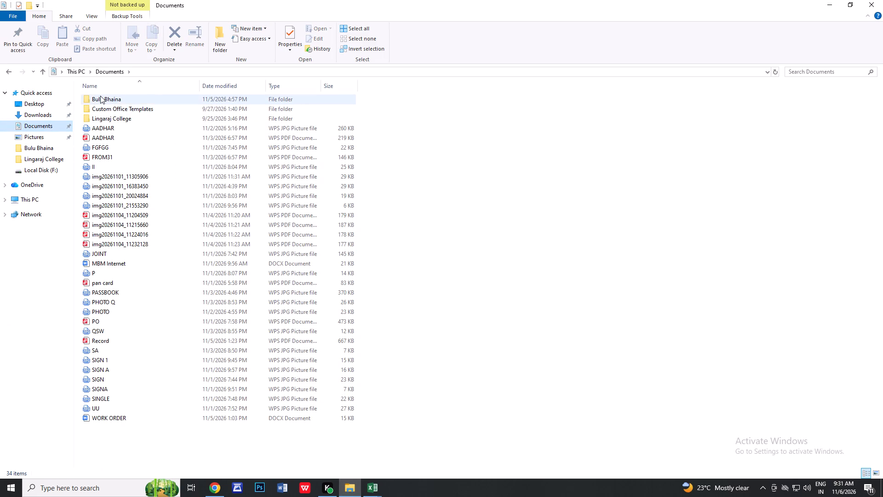
pyautogui.doubleClick(100, 96)
# Open the workbook KHANDAGIRI 23.06.2026 0333 from the folder with Excel and enable it for editing.
pyautogui.scroll(-4, 164, 199)
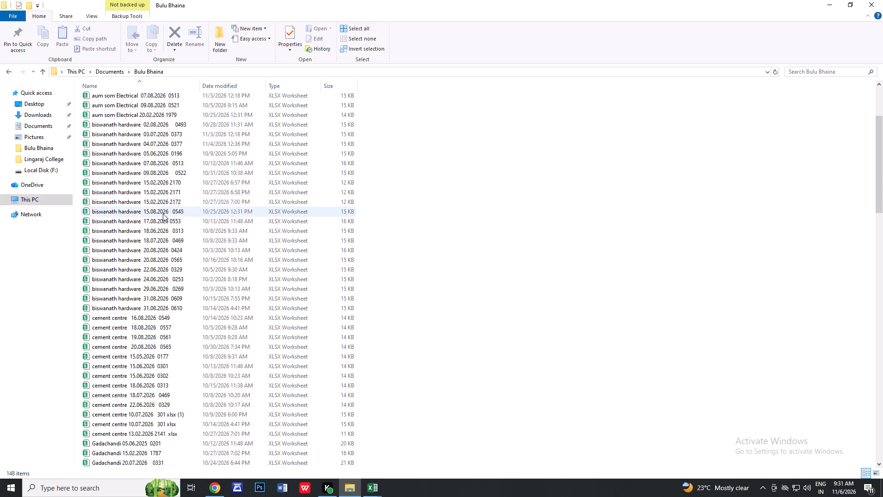
pyautogui.scroll(-9, 162, 214)
pyautogui.scroll(-1, 154, 260)
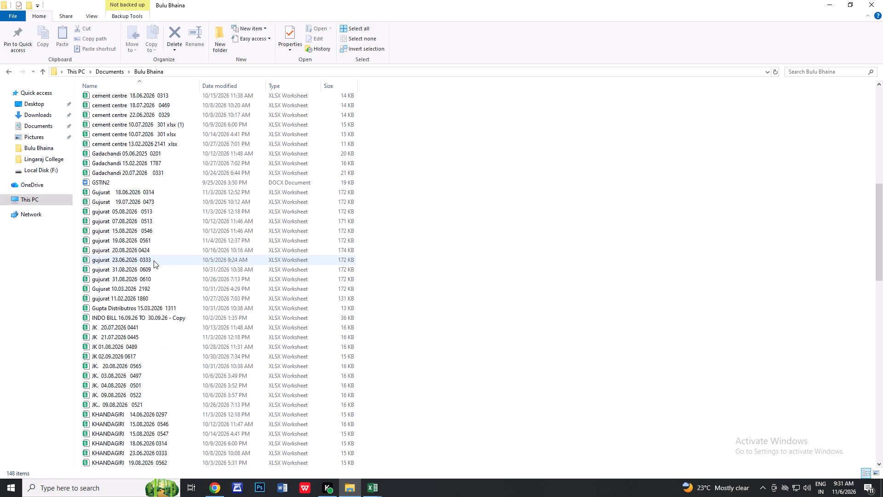
pyautogui.scroll(-4, 154, 260)
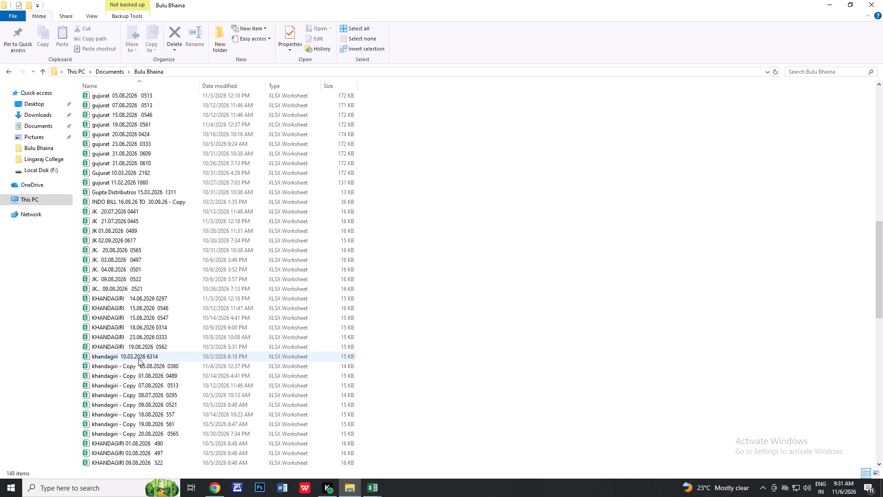
pyautogui.rightClick(139, 335)
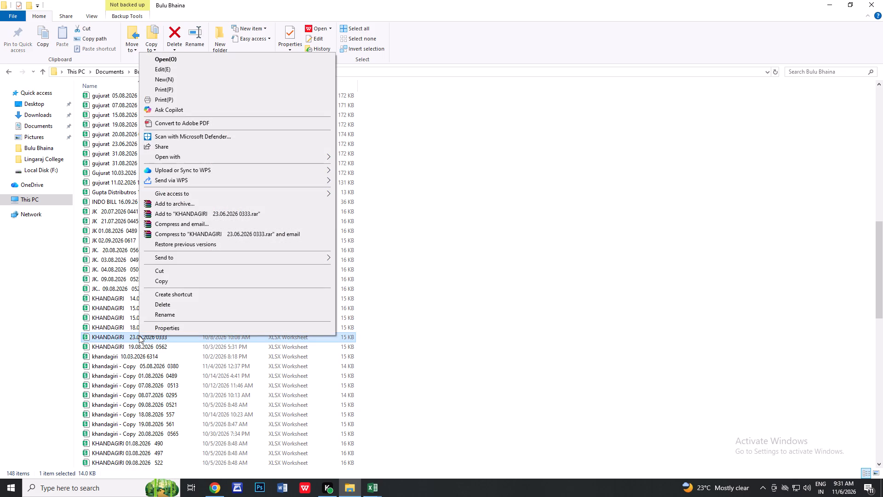
pyautogui.click(167, 157)
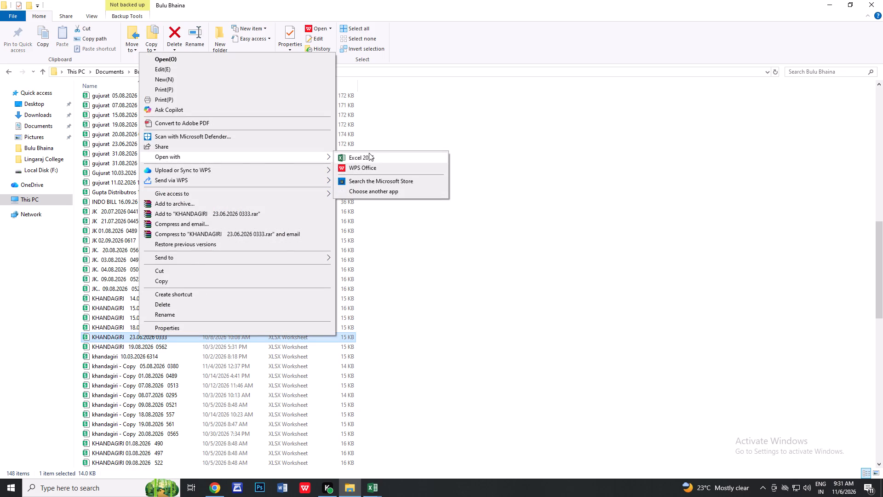
pyautogui.click(364, 153)
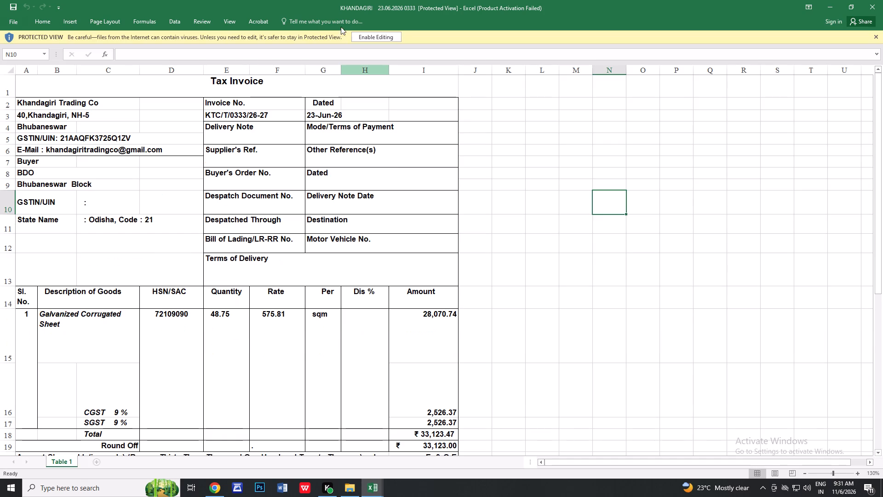
pyautogui.click(360, 38)
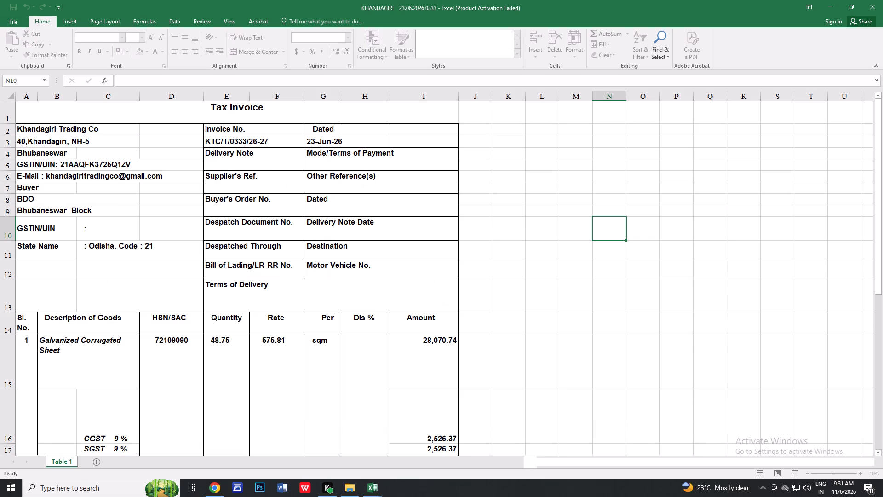
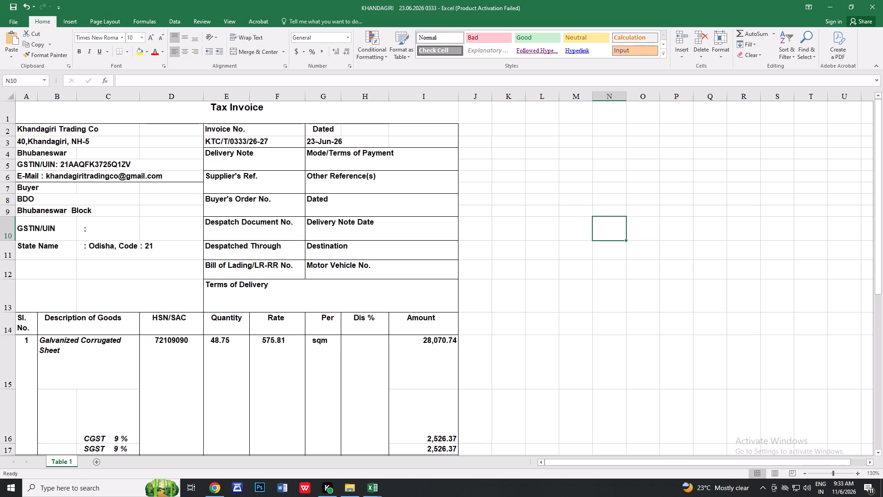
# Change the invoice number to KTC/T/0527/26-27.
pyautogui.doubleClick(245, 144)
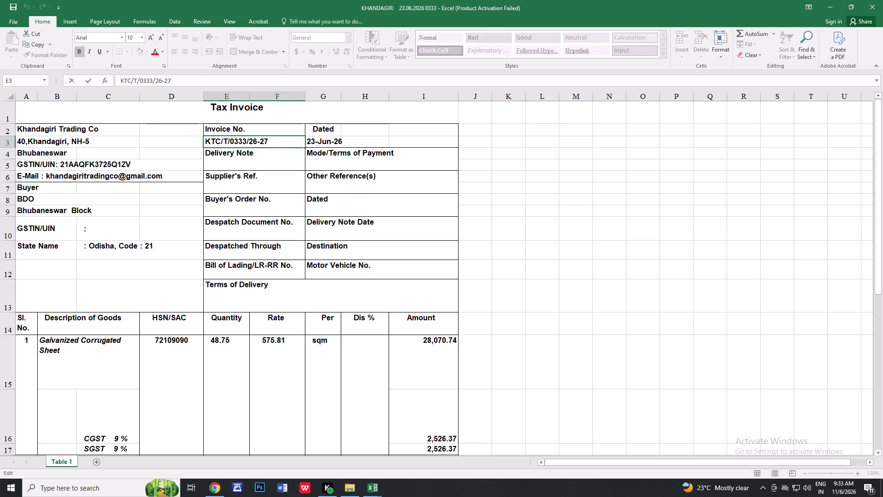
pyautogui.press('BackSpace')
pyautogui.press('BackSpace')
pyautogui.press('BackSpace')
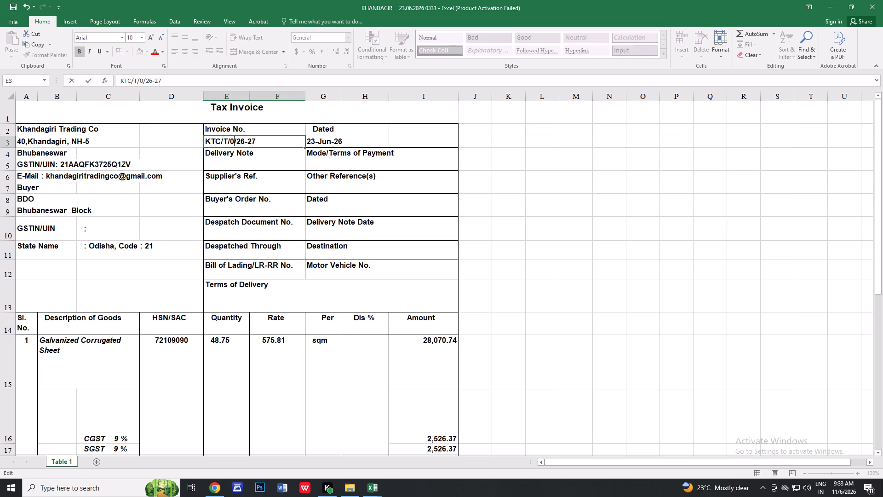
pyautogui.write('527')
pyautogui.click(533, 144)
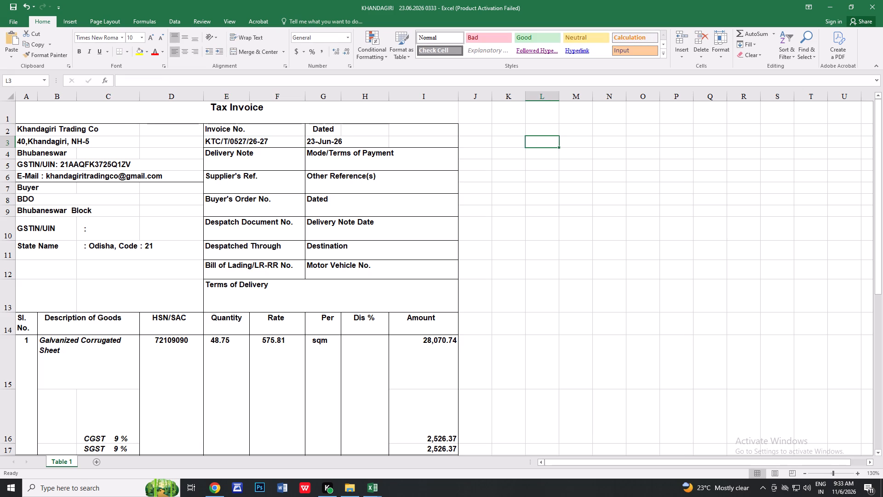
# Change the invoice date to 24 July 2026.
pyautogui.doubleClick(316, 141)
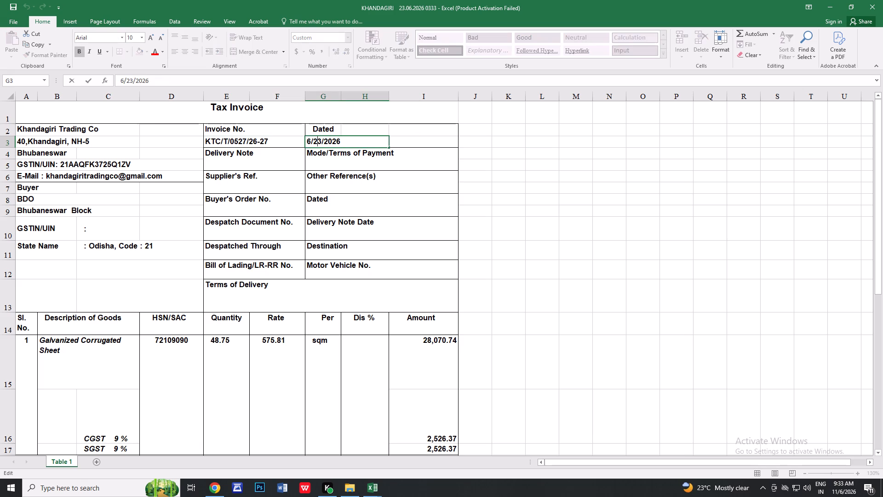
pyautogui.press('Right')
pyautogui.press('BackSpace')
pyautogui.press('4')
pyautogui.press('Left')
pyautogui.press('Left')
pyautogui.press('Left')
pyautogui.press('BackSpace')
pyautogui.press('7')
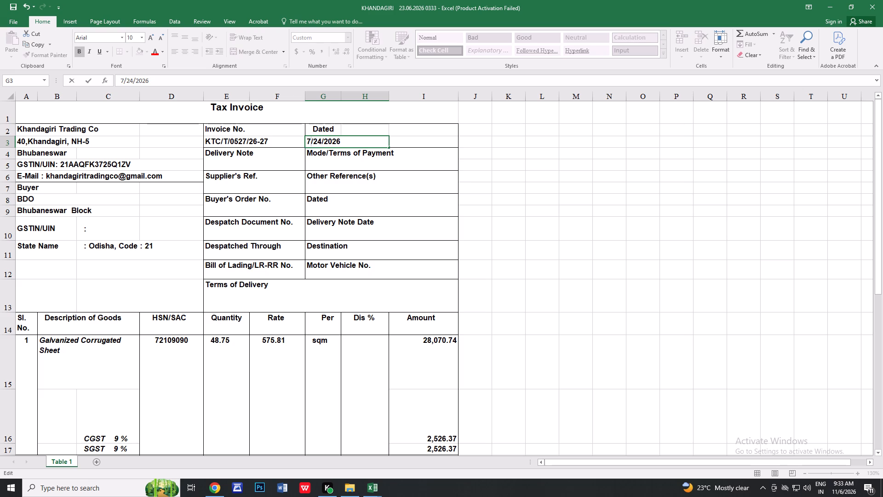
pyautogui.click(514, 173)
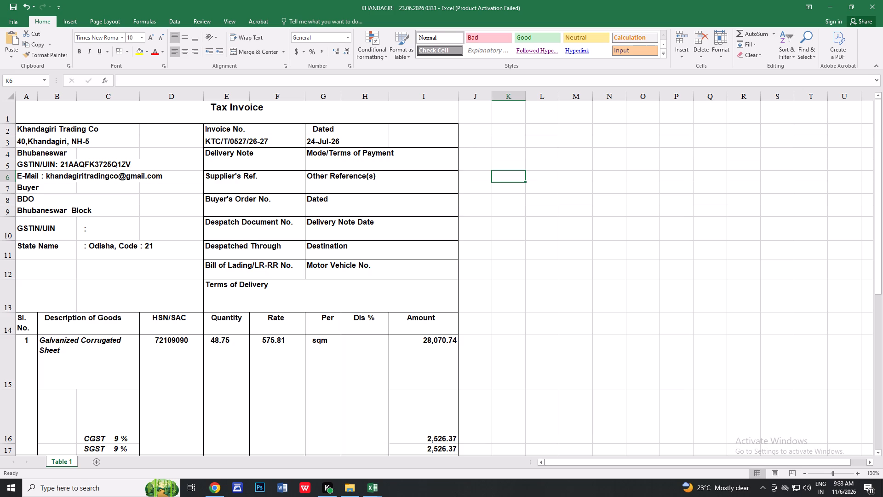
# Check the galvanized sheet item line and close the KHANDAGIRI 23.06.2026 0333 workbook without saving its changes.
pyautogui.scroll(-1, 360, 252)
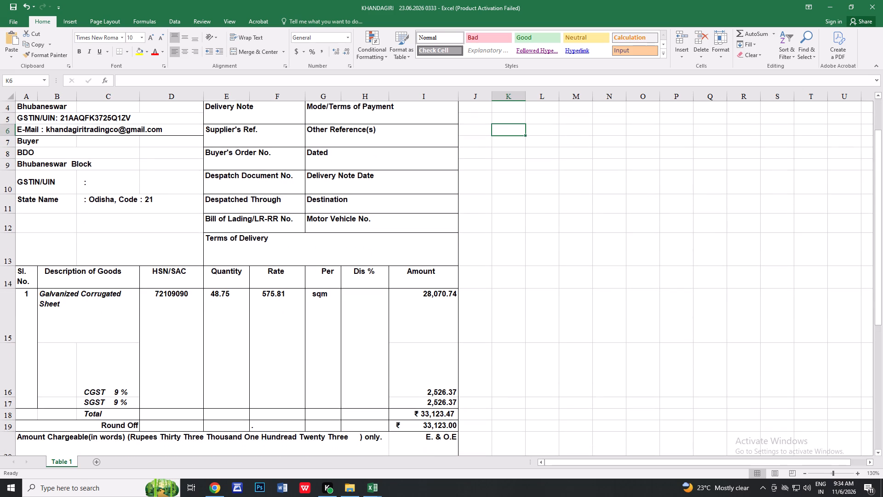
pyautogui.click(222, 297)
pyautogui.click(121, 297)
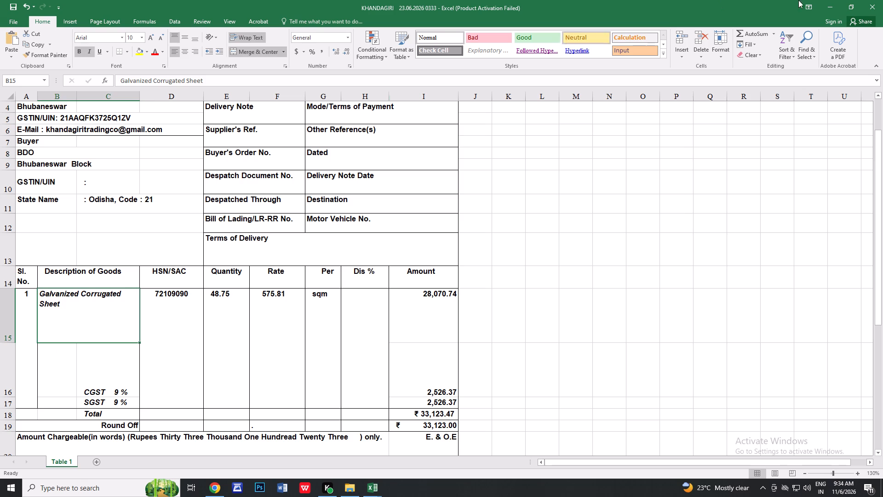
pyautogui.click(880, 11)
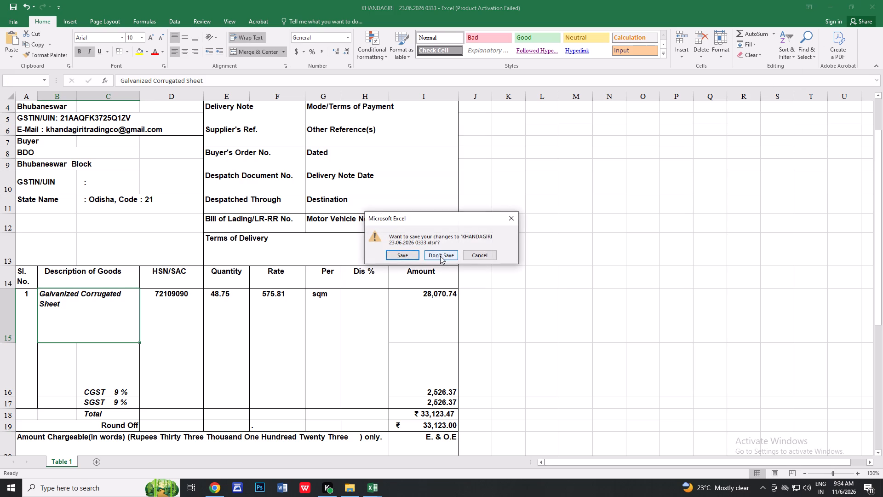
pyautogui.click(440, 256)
# Switch to File Explorer and open the workbook khandagiri - Copy 05.08.2026 0380 with Excel 2016.
pyautogui.click(349, 490)
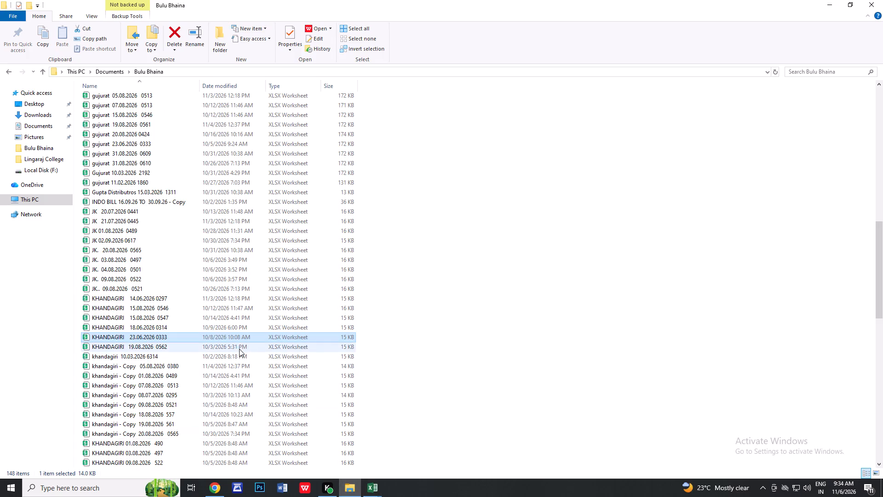
pyautogui.rightClick(131, 364)
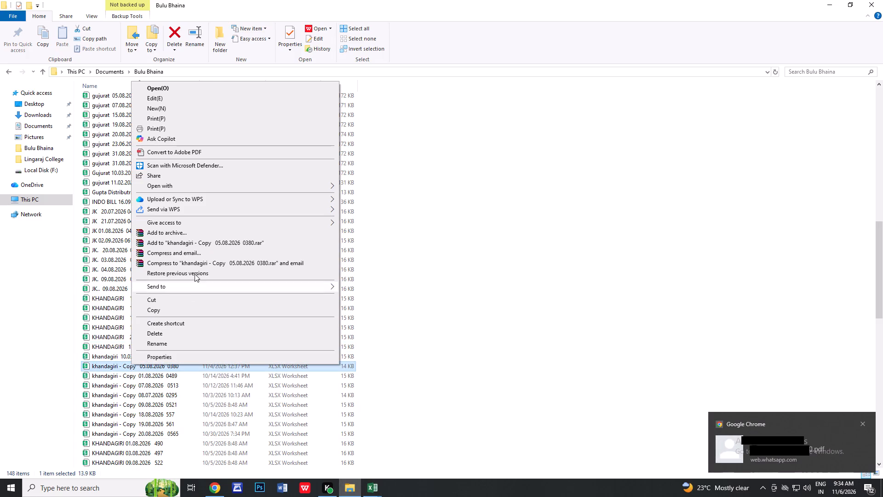
pyautogui.click(156, 187)
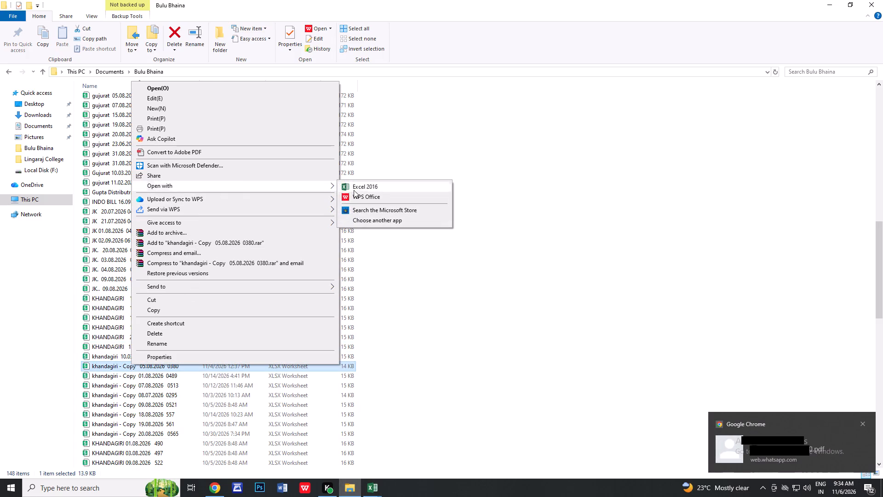
pyautogui.click(361, 190)
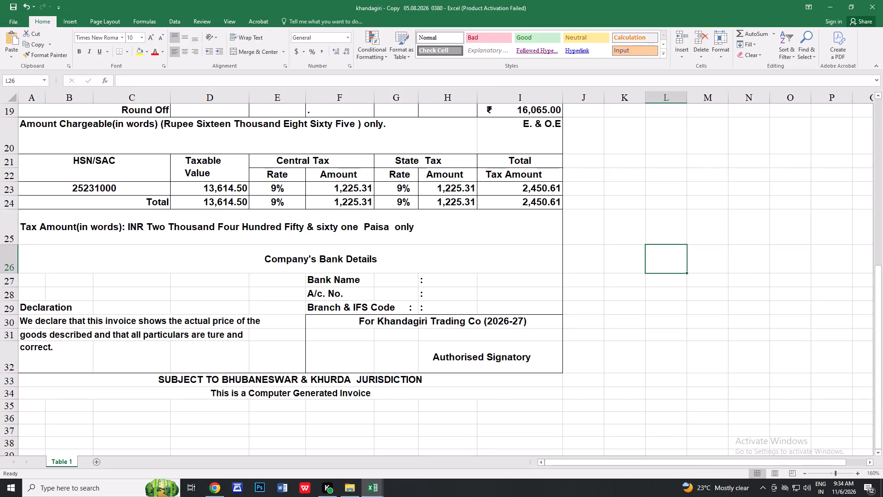
# Change the invoice date under Dated to 24 July 2026.
pyautogui.scroll(7, 372, 324)
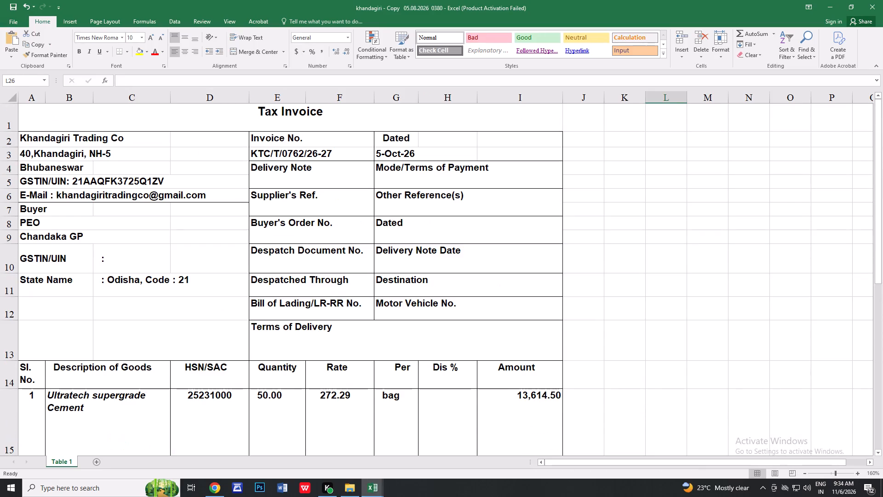
pyautogui.click(382, 155)
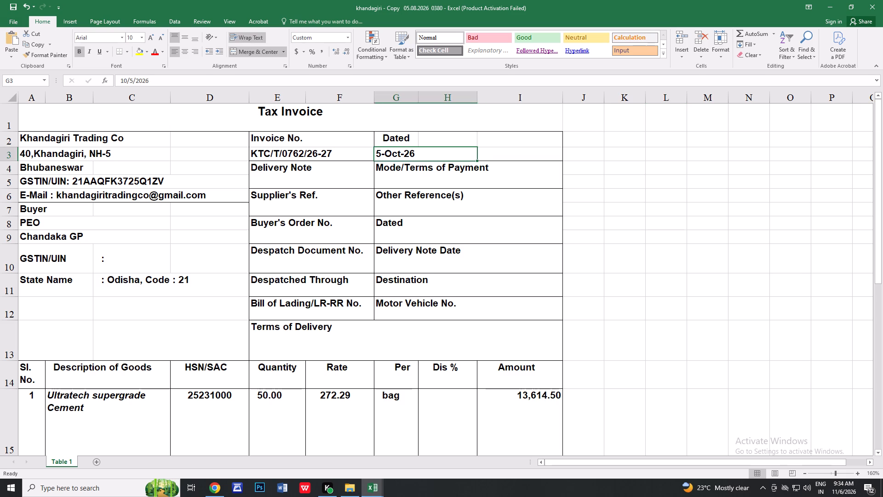
pyautogui.doubleClick(382, 155)
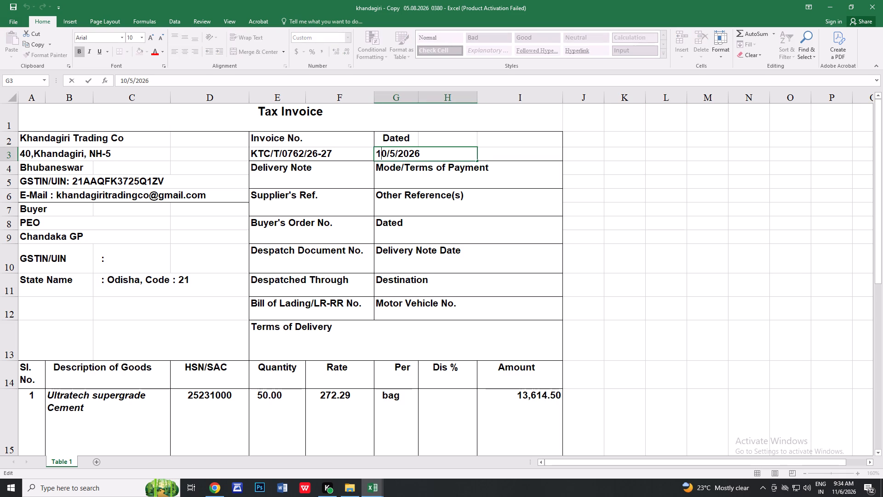
pyautogui.click(393, 152)
pyautogui.press('BackSpace')
pyautogui.write('24')
pyautogui.press('Left')
pyautogui.press('Left')
pyautogui.press('Left')
pyautogui.press('BackSpace')
pyautogui.press('BackSpace')
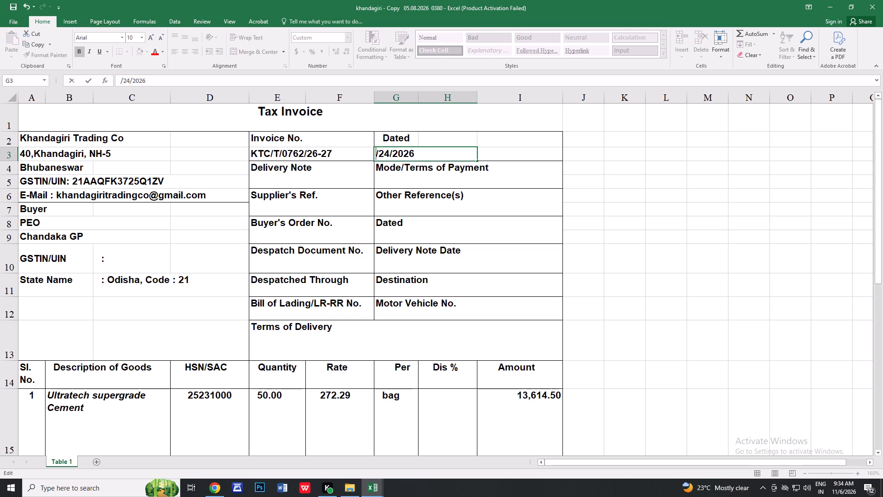
pyautogui.write('07')
pyautogui.click(506, 179)
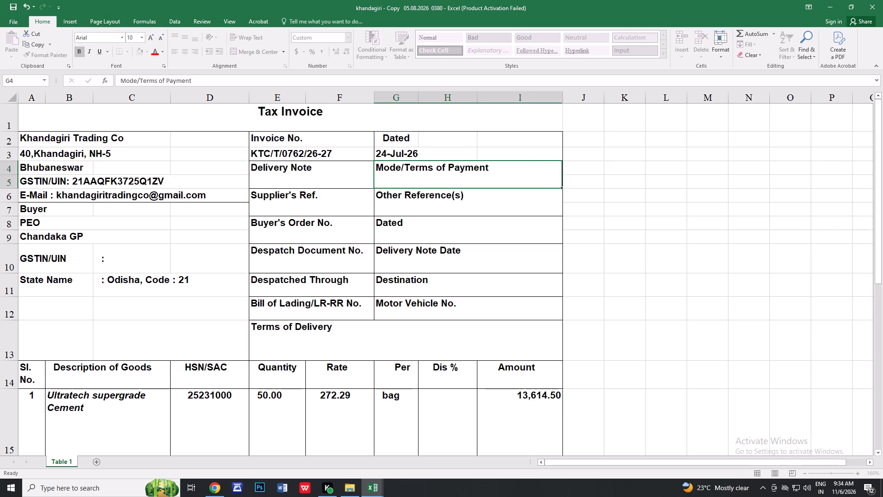
# Change the invoice number to KTC/T/0527/26-27.
pyautogui.click(317, 156)
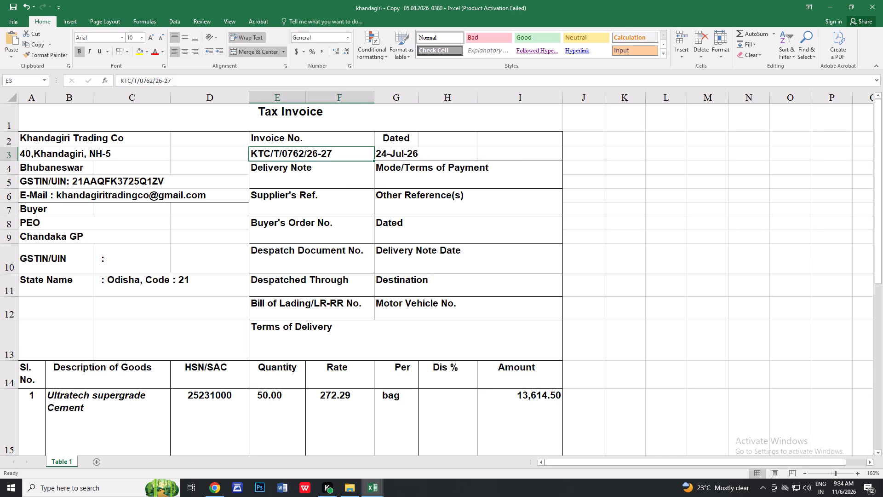
pyautogui.doubleClick(303, 153)
pyautogui.press('BackSpace')
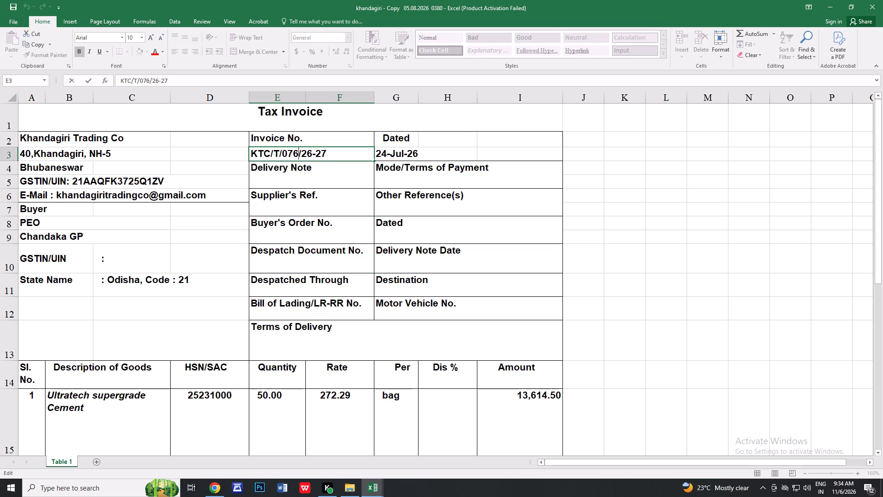
pyautogui.press('BackSpace')
pyautogui.press('BackSpace')
pyautogui.write('527')
pyautogui.click(345, 221)
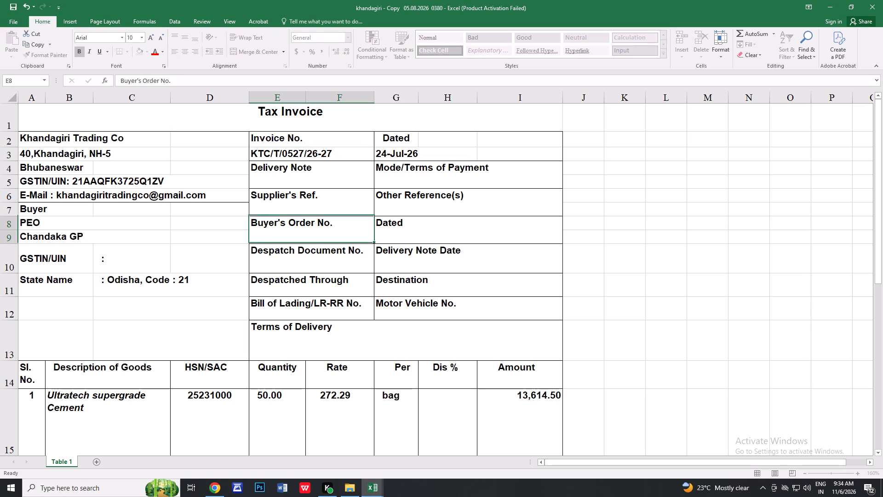
# Replace the two buyer lines with BDO and Bhubaneswar.
pyautogui.click(34, 224)
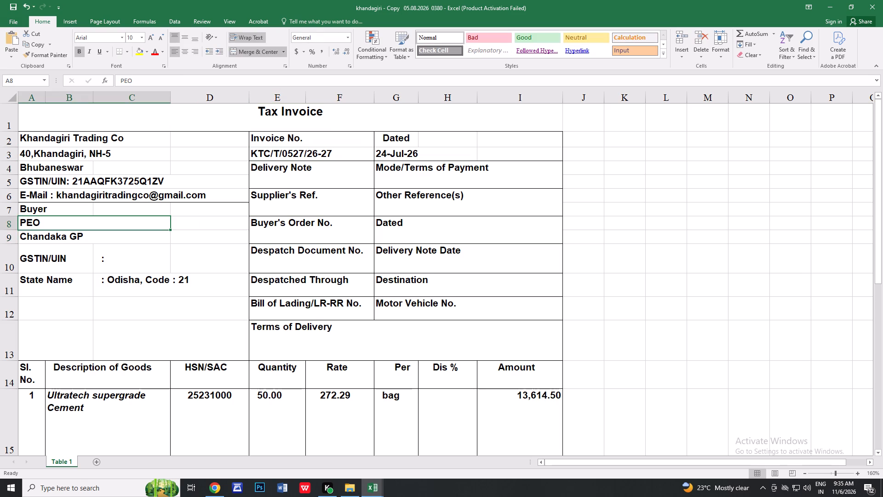
pyautogui.press('b')
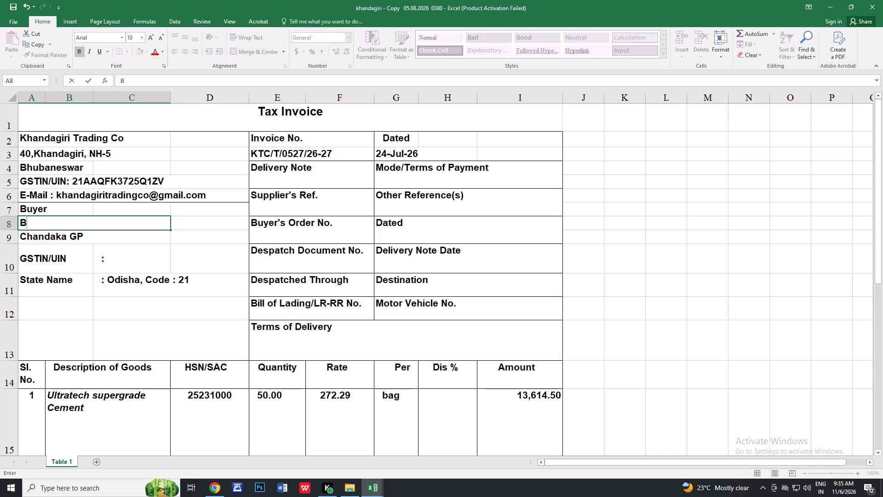
pyautogui.press('d')
pyautogui.press('o')
pyautogui.click(52, 242)
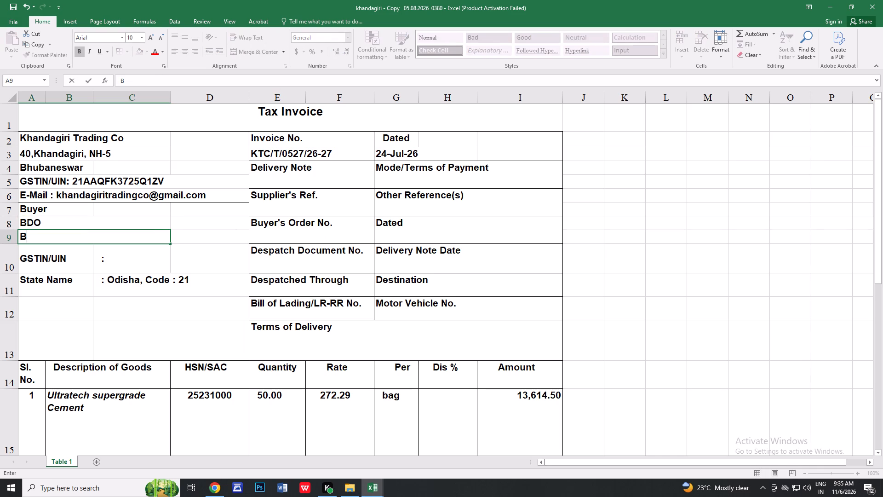
pyautogui.write('hubaneswar')
pyautogui.click(123, 260)
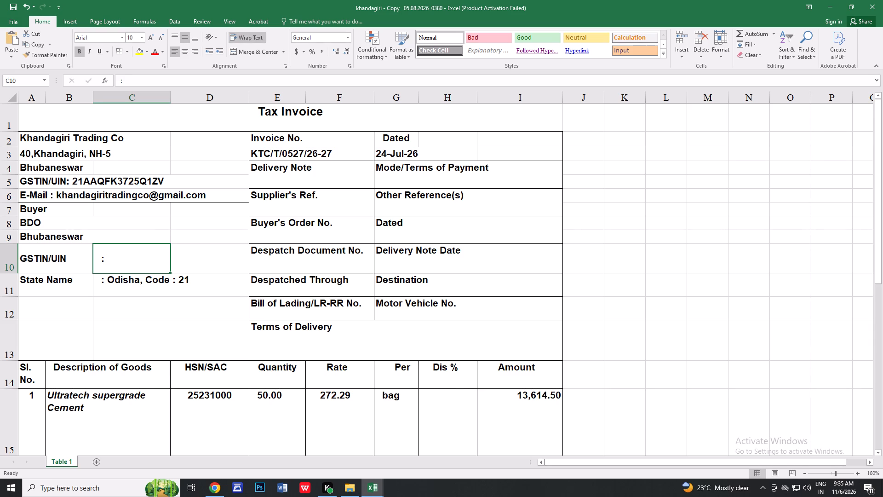
# Set the quantity of the Ultratech supergrade Cement item to 15 and bring the invoice's totals into view.
pyautogui.click(280, 396)
pyautogui.write('15')
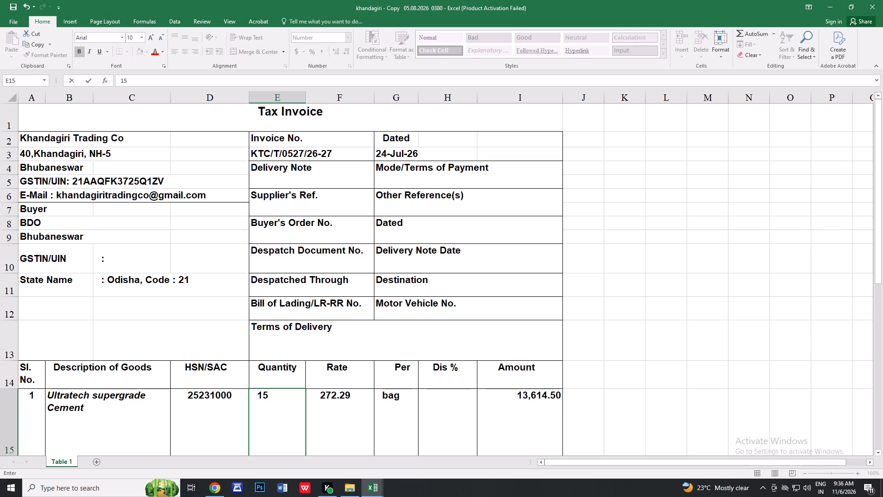
pyautogui.click(698, 273)
pyautogui.scroll(-2, 695, 274)
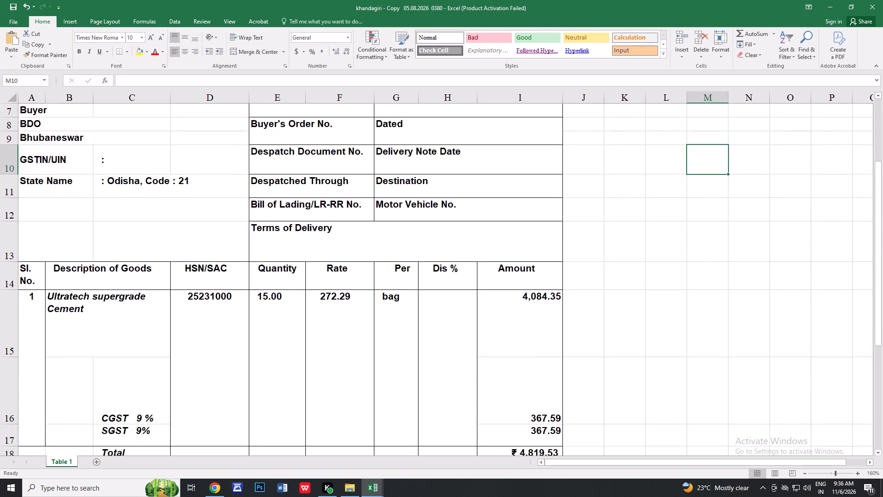
pyautogui.scroll(-2, 694, 277)
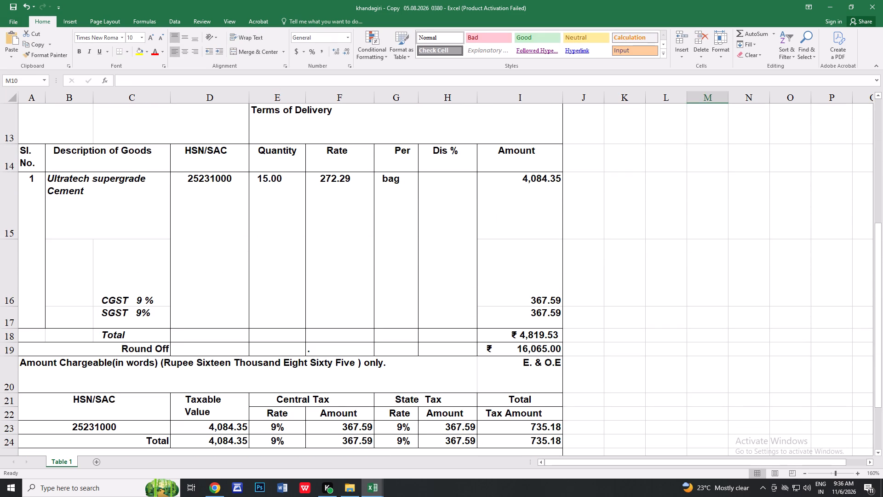